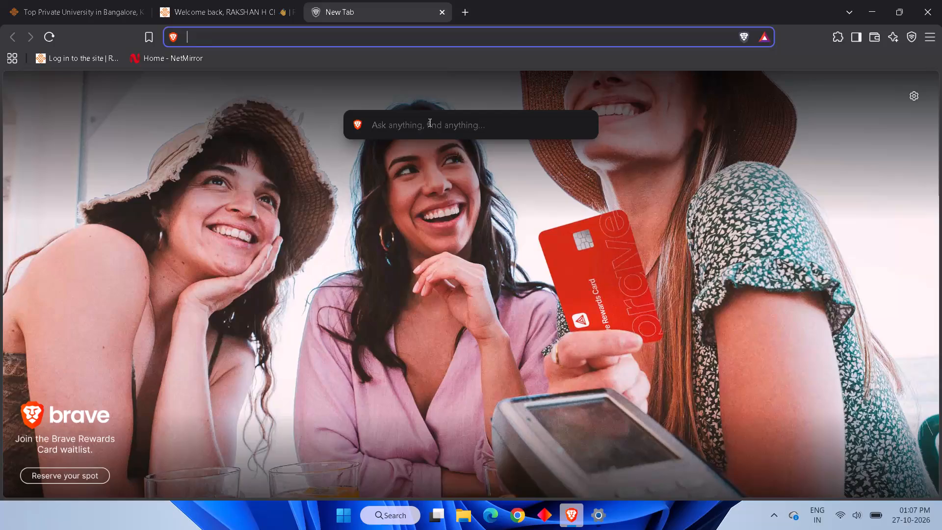
Search the web for GOOGLE DOCS.
left_click(429, 122)
type("GOOGLE")
key("space")
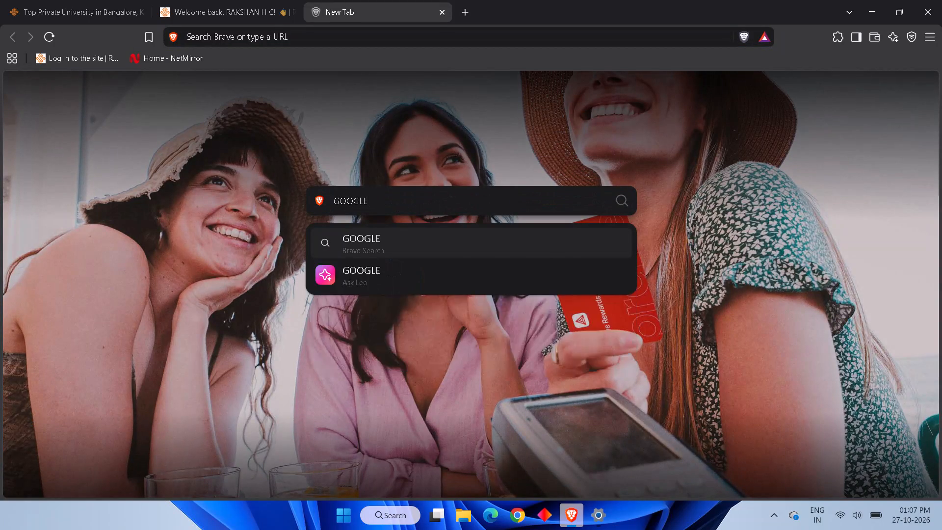
key("d")
type("OCS")
key("Return")
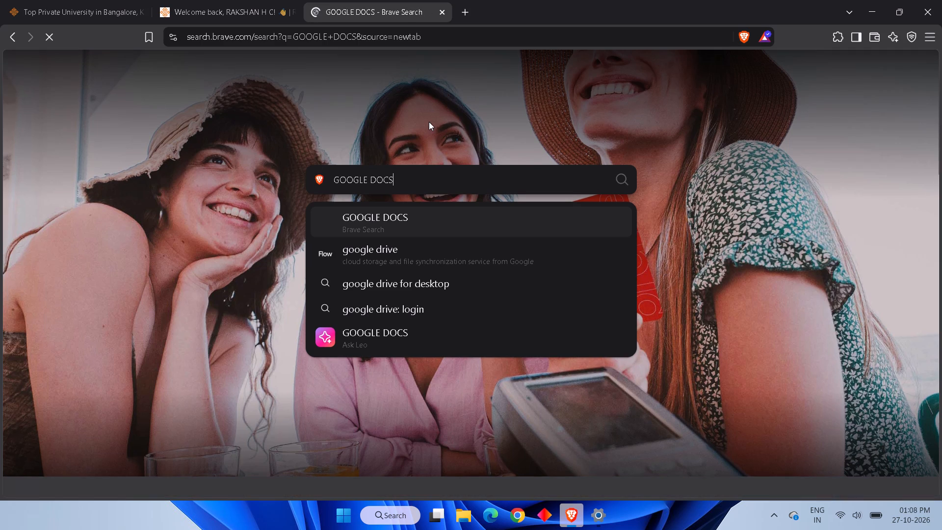
Open the Google Docs product page from the search results and sign in to reach the Docs home page.
left_click(431, 173)
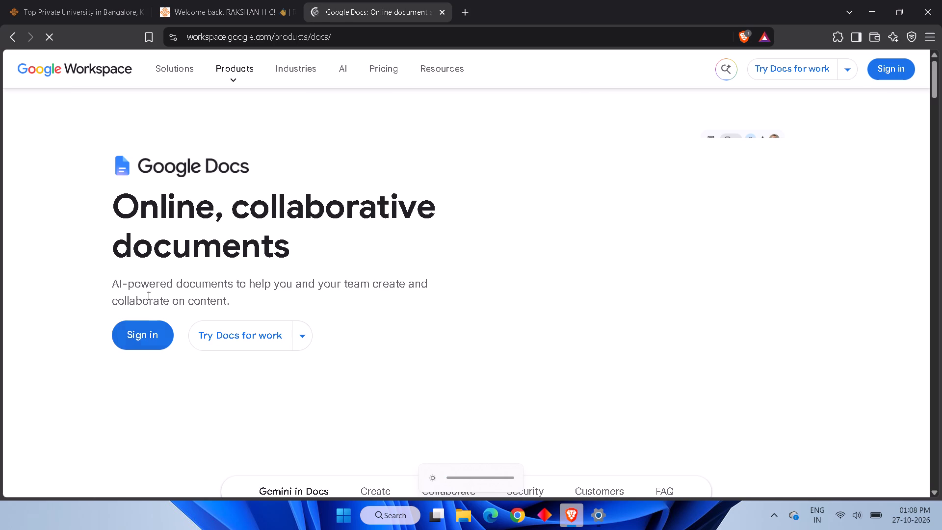
left_click(152, 337)
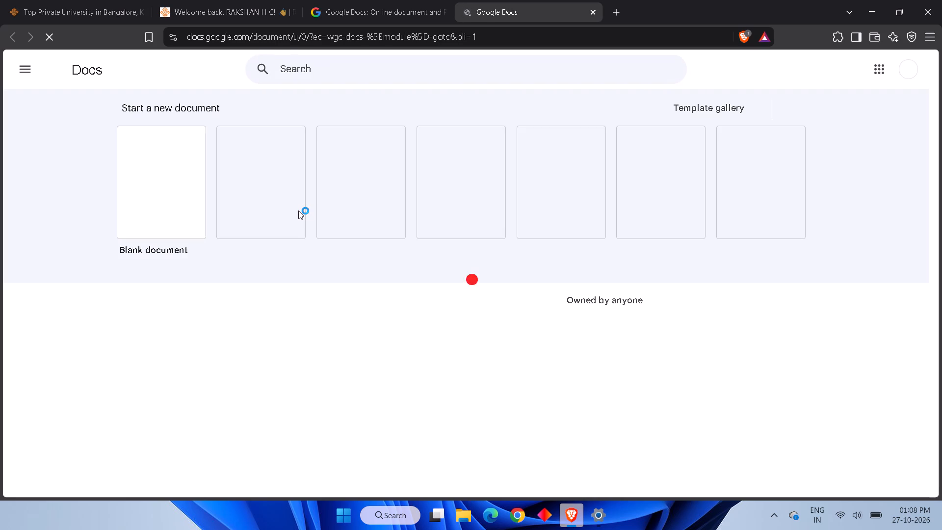
Start a new blank document from the Google Docs home page.
left_click(148, 176)
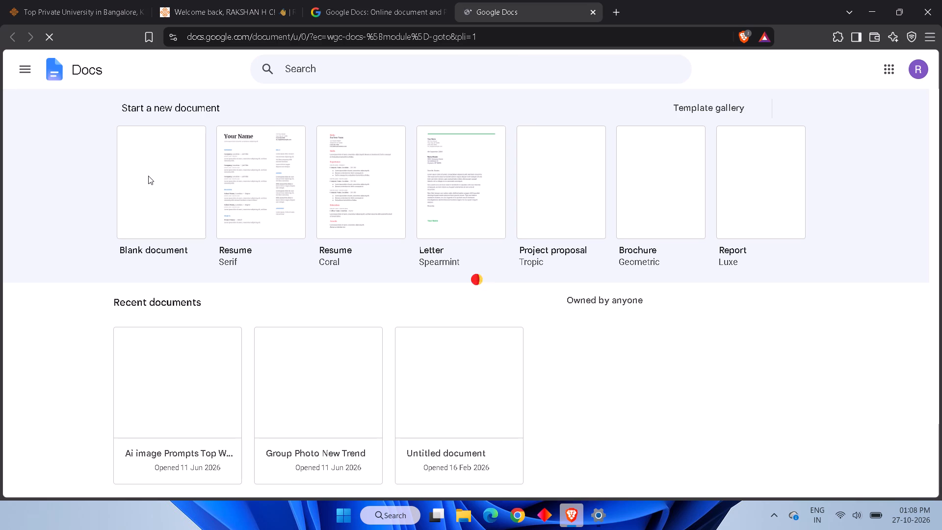
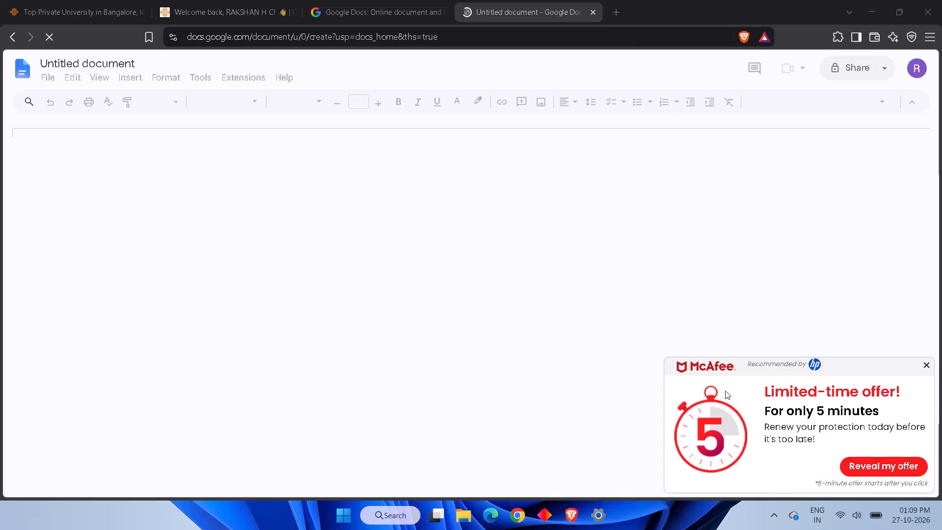
Dismiss the McAfee limited-time offer pop-up covering the new document.
left_click(934, 364)
left_click(929, 364)
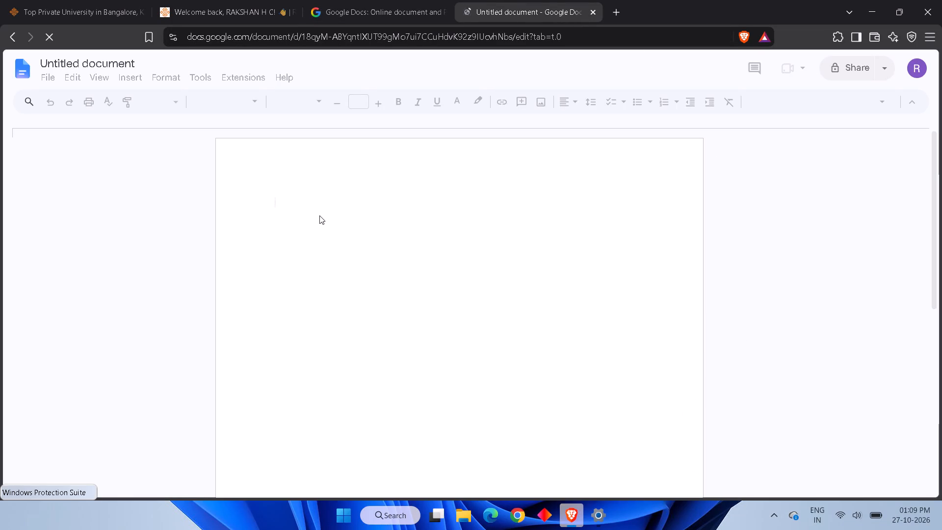
Enter the label "Name" on the first line of the document.
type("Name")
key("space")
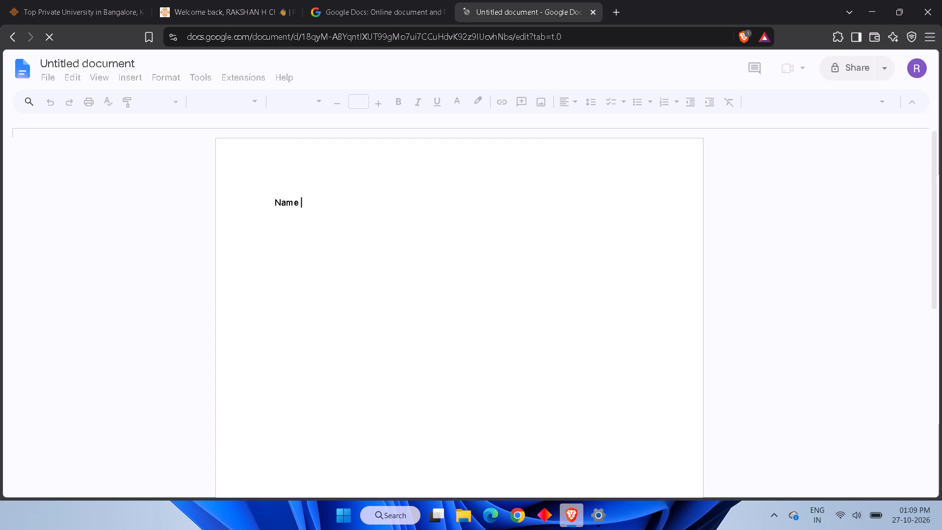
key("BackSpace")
Change the font of the "Name" label to Times New Roman.
left_click_drag(308, 205, 245, 197)
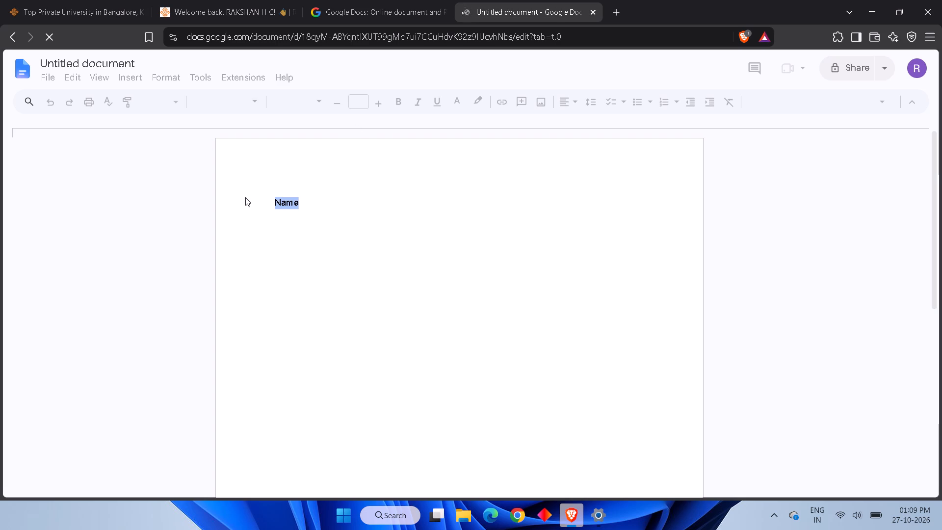
left_click_drag(245, 197, 245, 197)
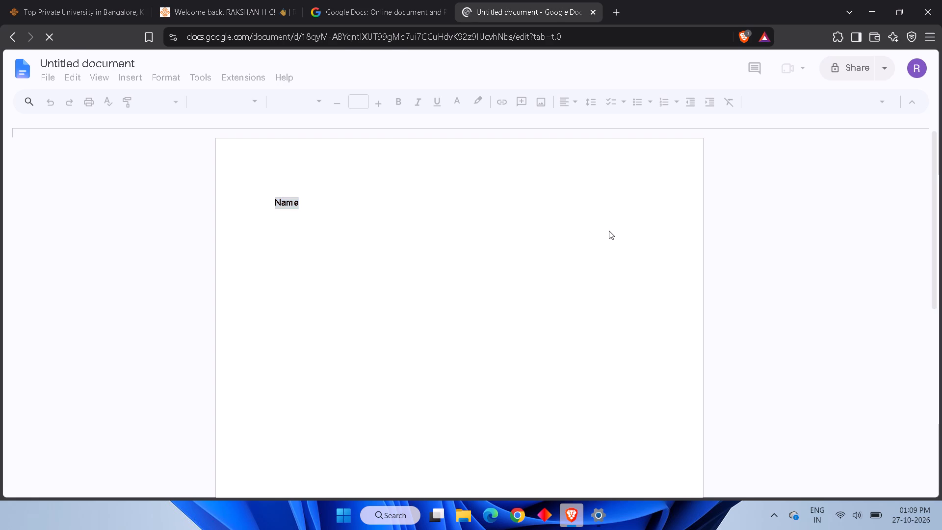
left_click(941, 0)
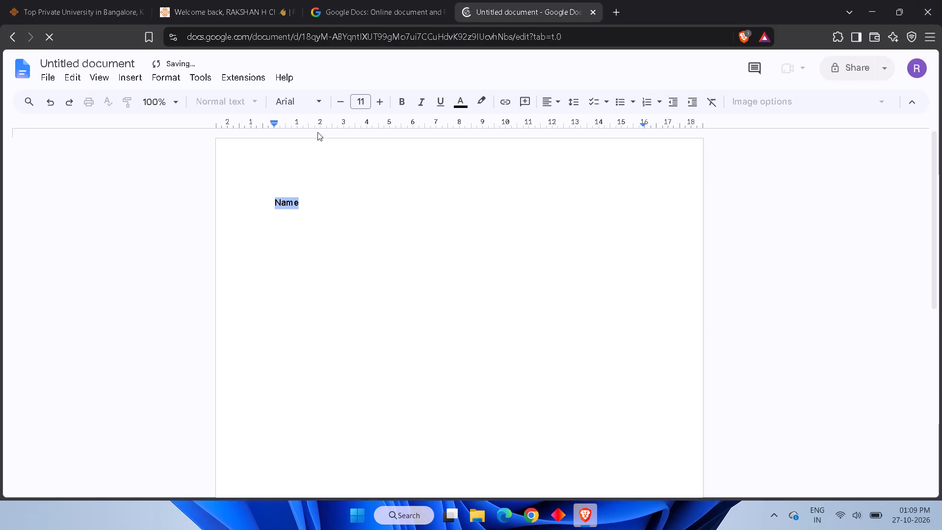
left_click(317, 105)
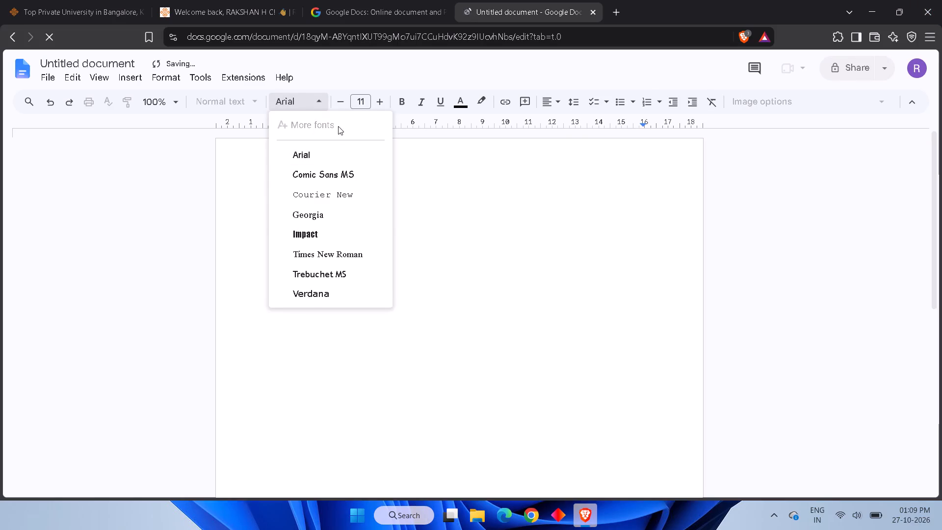
left_click(300, 256)
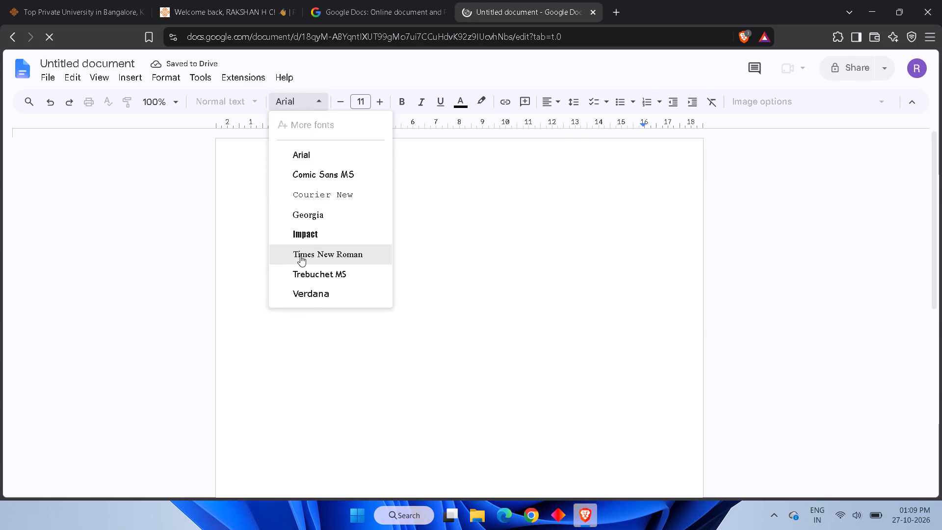
left_click(358, 180)
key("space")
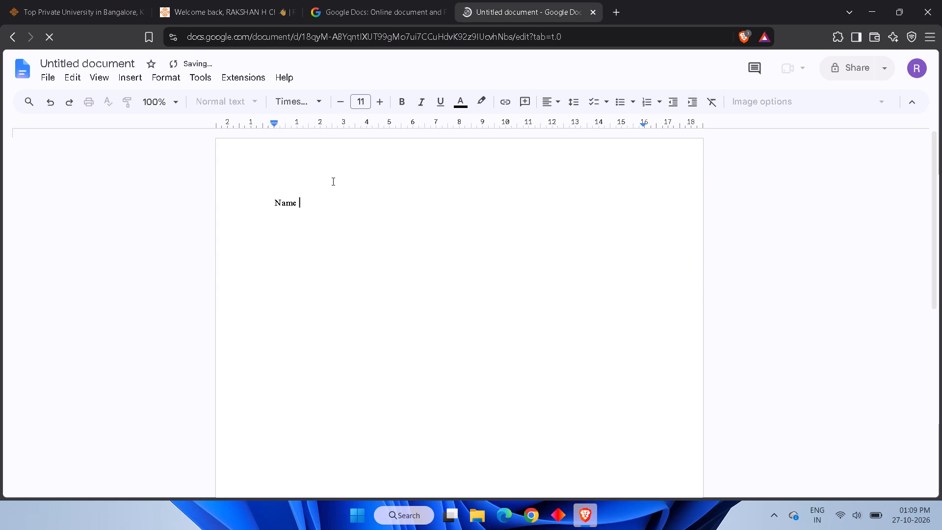
Increase the font size of the "Name" label to 18 and remove its trailing space.
left_click_drag(332, 185, 251, 200)
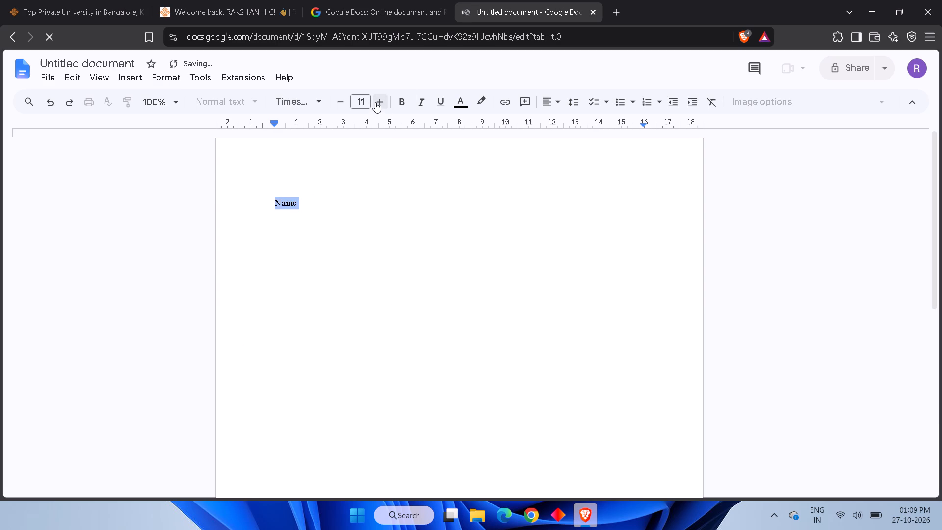
left_click(375, 102)
left_click(375, 102)
triple_click(375, 102)
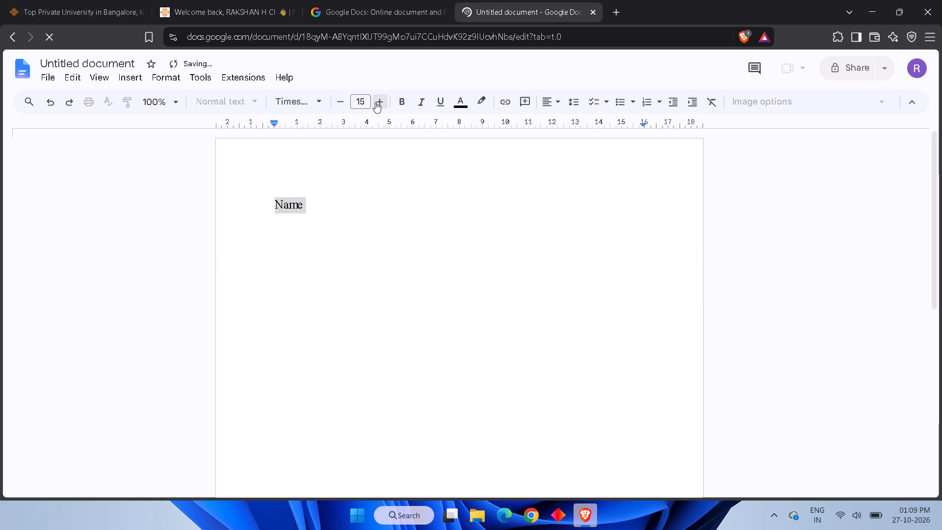
left_click(375, 102)
left_click(375, 102)
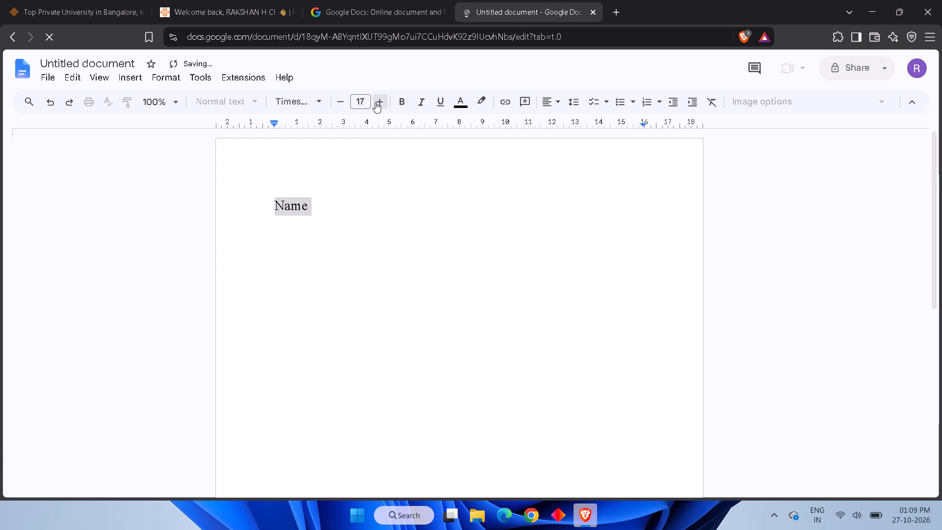
left_click(345, 240)
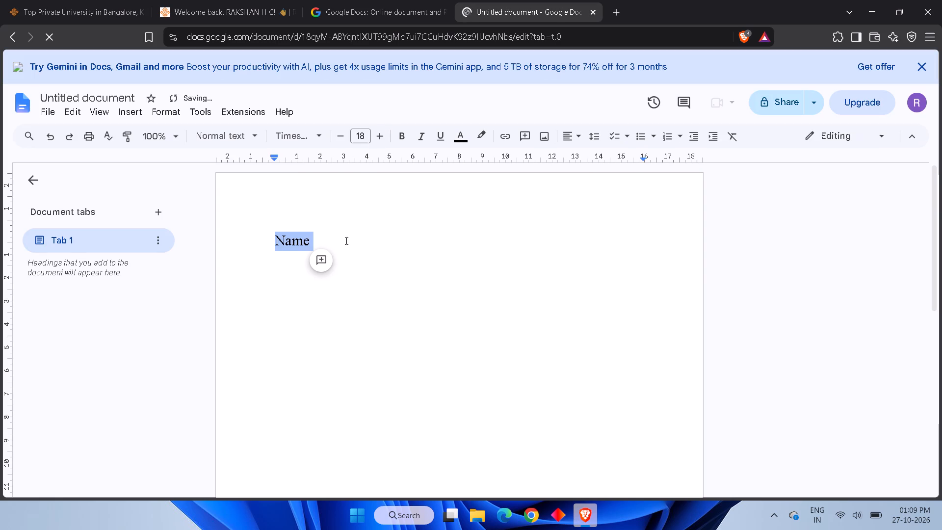
key("BackSpace")
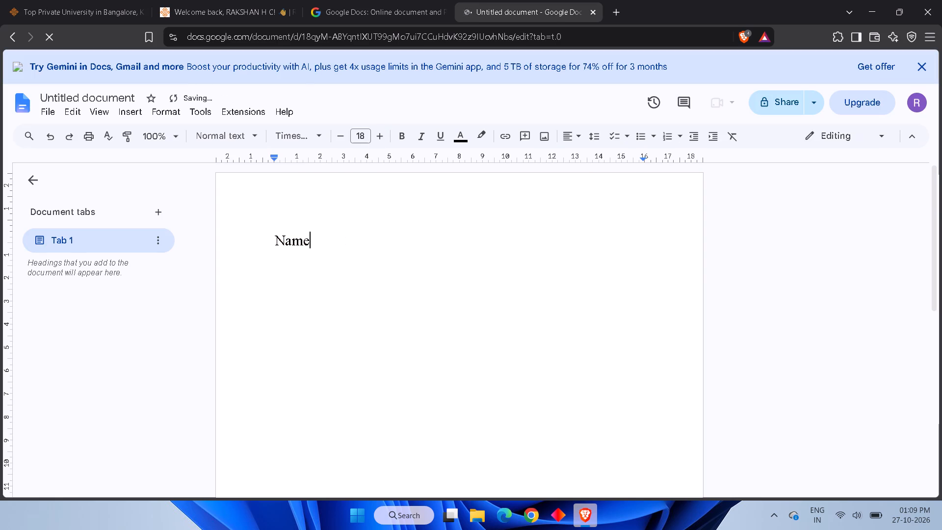
Add a left tab-stop at about 3.5 on the ruler and place a colon there after "Name".
left_click(356, 161)
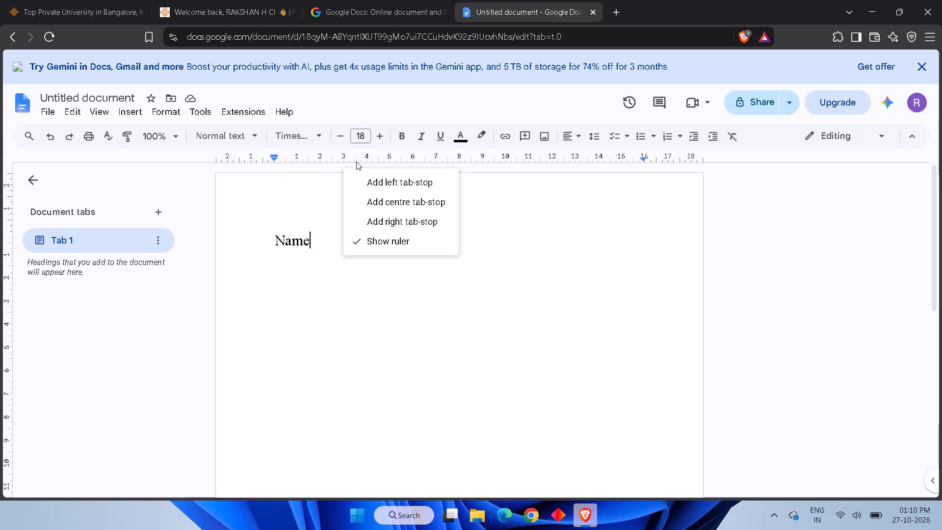
left_click(381, 177)
key("Tab")
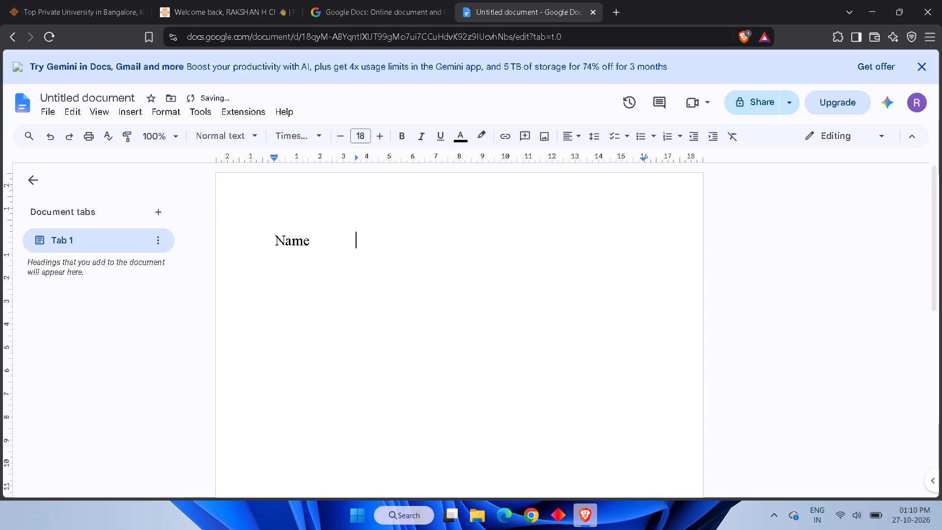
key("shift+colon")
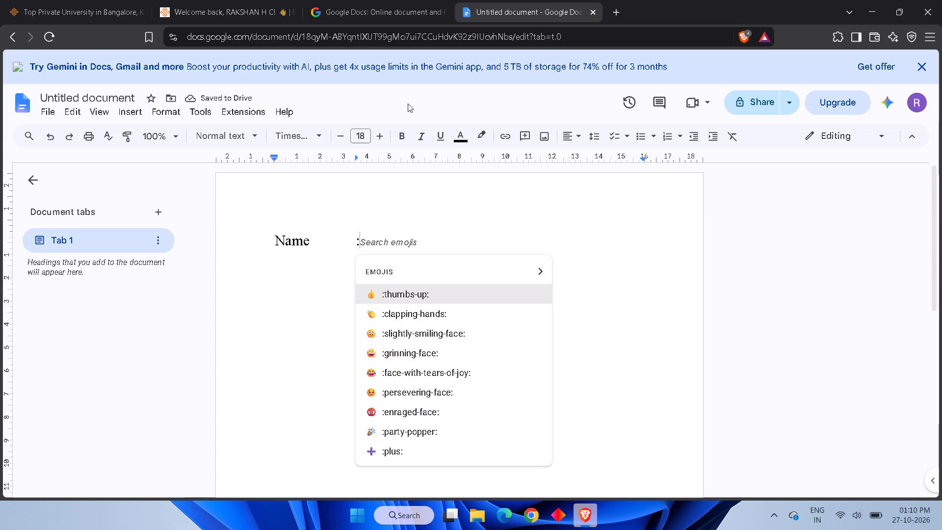
Add a second left tab-stop at about 4.5 on the ruler and enter the student's name there.
left_click(379, 160)
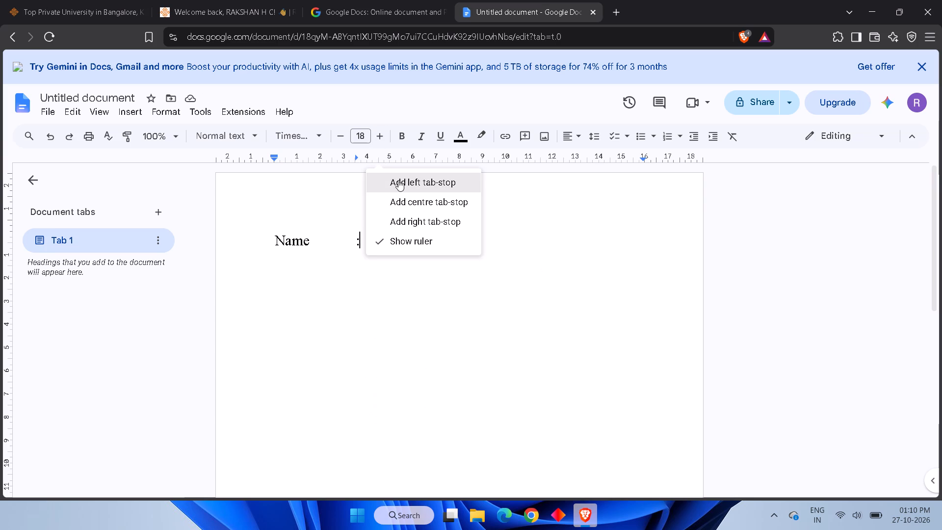
left_click(398, 180)
key("Tab")
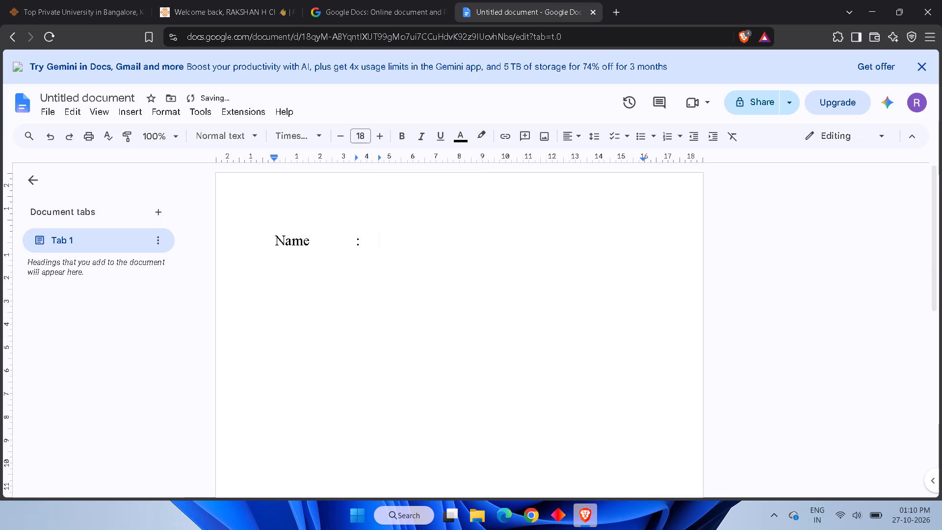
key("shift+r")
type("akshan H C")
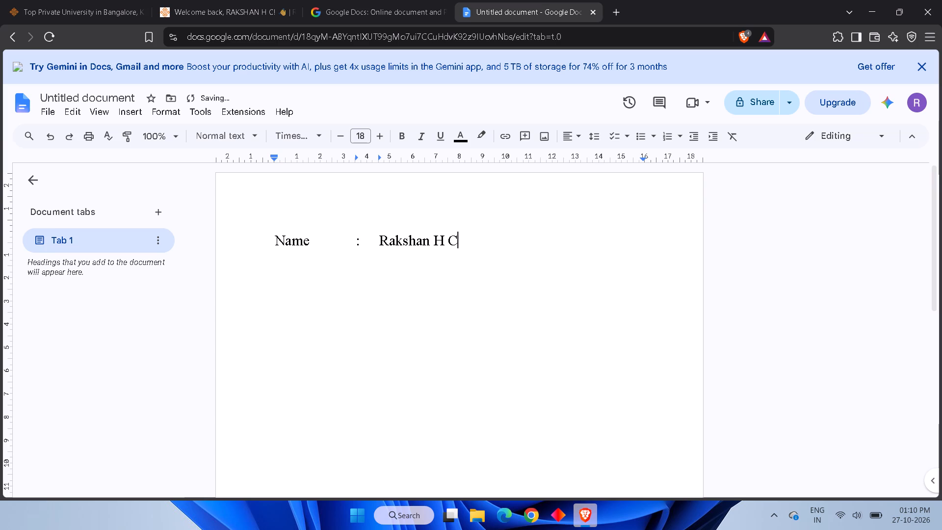
Add a second line with the label "Admission no" followed by a colon, without inserting an emoji.
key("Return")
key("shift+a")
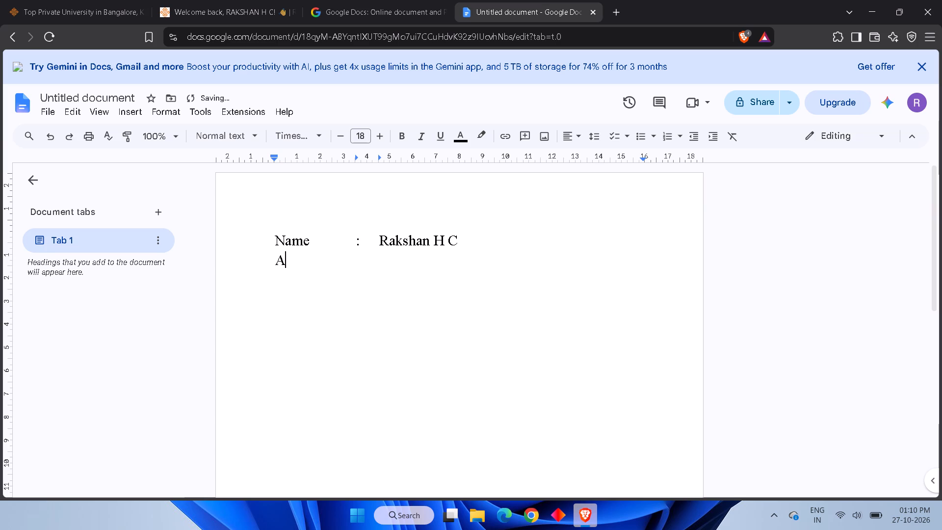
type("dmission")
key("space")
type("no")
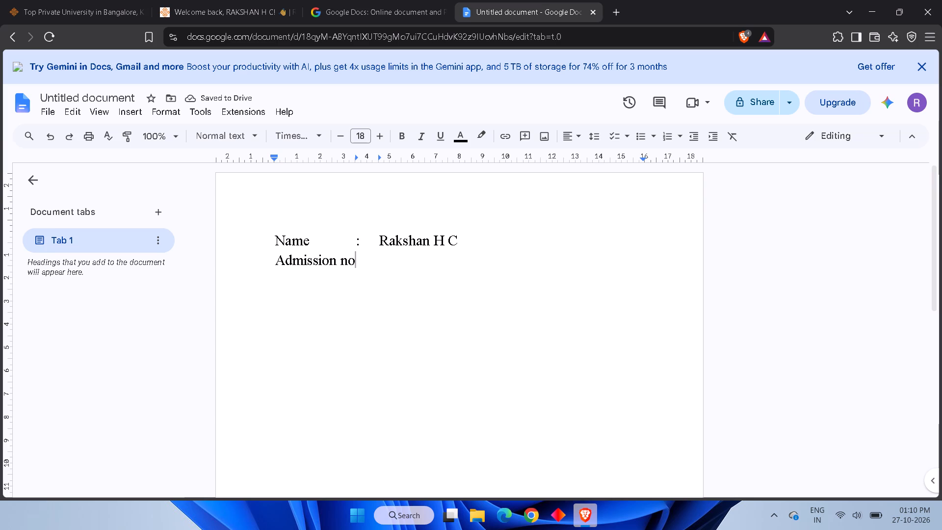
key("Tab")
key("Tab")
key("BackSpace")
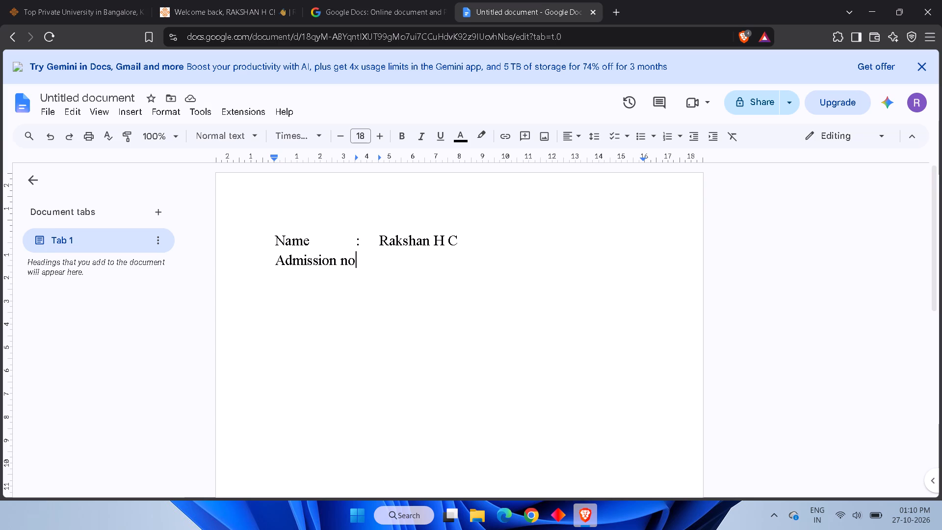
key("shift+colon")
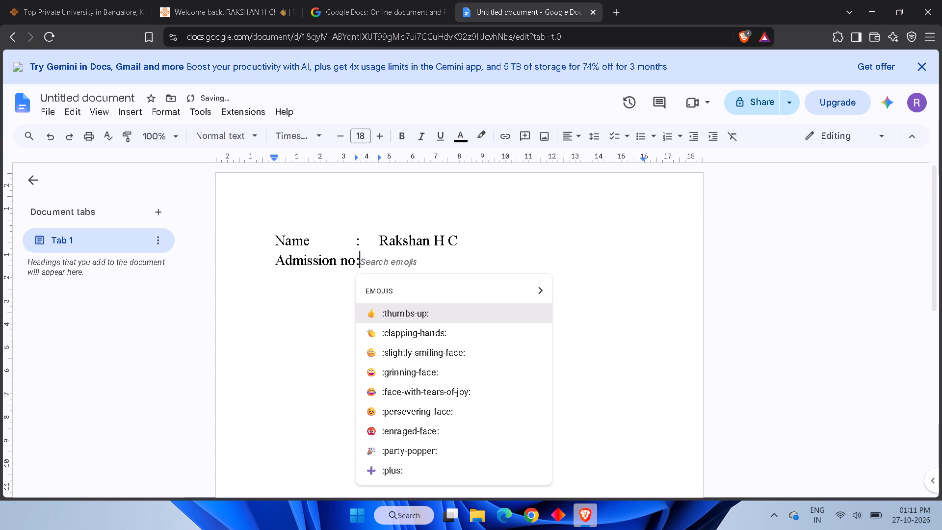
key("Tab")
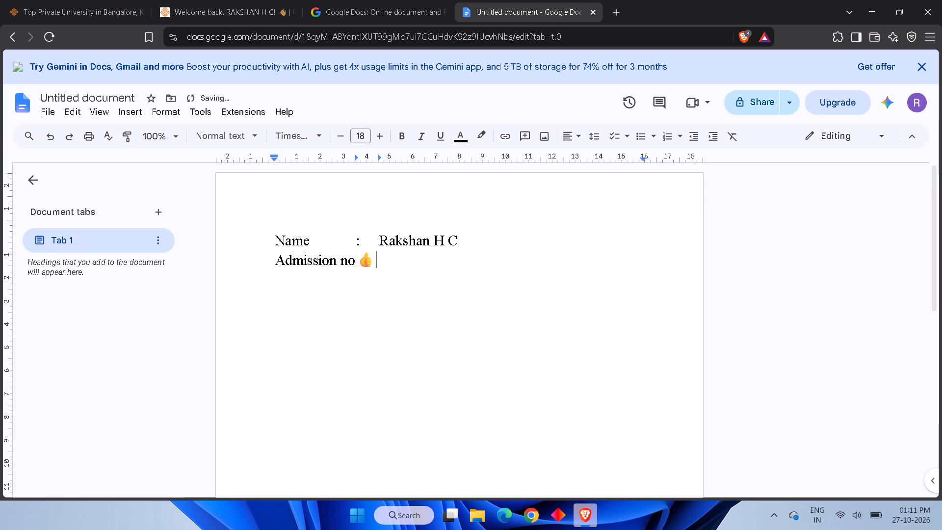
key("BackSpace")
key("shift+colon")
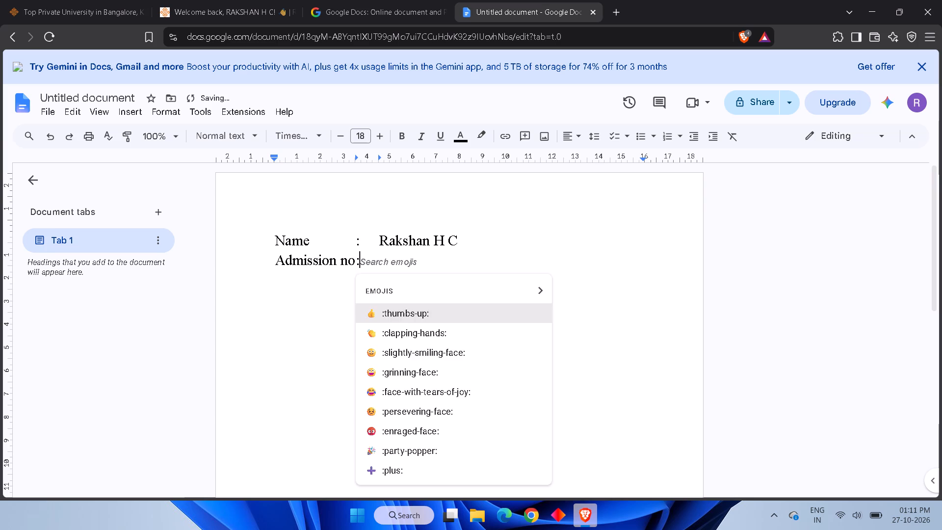
left_click(374, 260)
Enter the student's admission number after the colon on the "Admission no" line, aligned at the second tab-stop.
key("Tab")
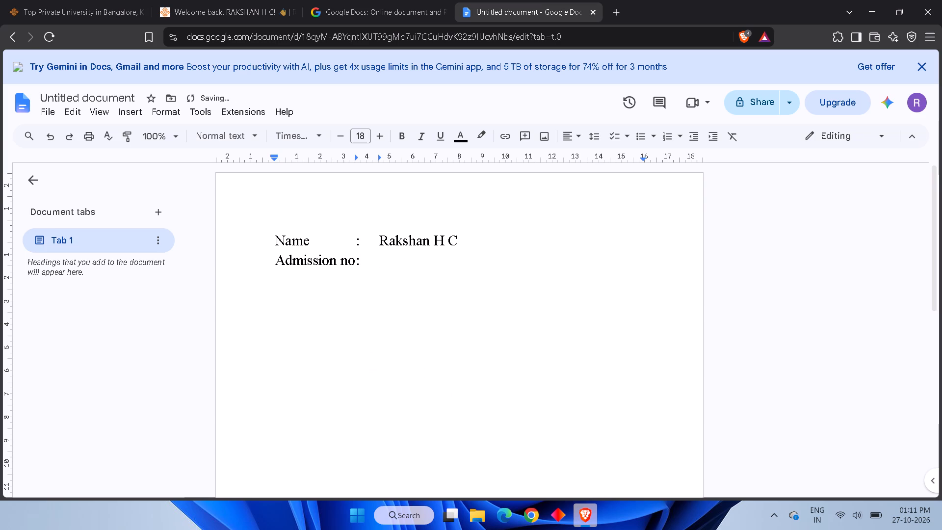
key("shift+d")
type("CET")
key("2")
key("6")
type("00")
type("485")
Add a third line below the admission number with the label "E-mail", using a capital E and a hyphen.
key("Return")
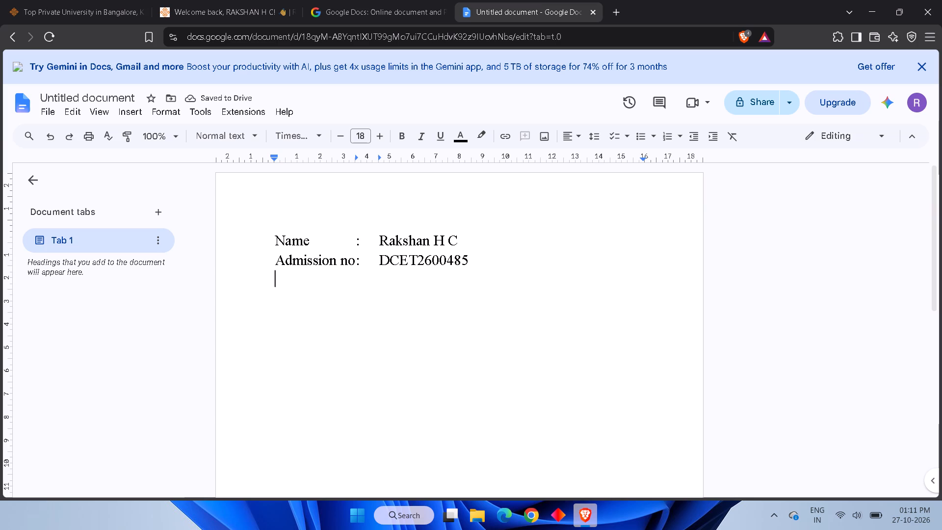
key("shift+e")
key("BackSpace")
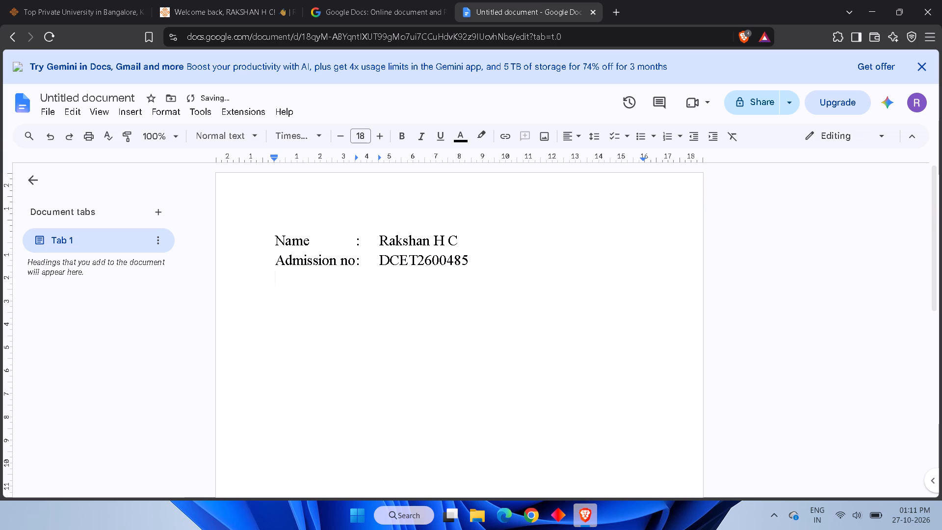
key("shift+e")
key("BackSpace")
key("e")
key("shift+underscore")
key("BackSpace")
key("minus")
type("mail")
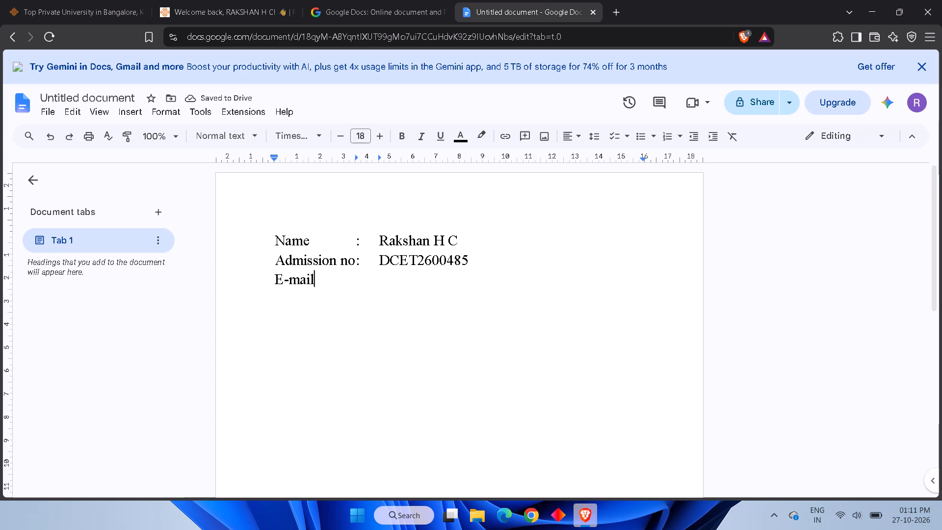
Place a colon followed by a space after "E-mail", aligned at the first tab-stop, without inserting an emoji.
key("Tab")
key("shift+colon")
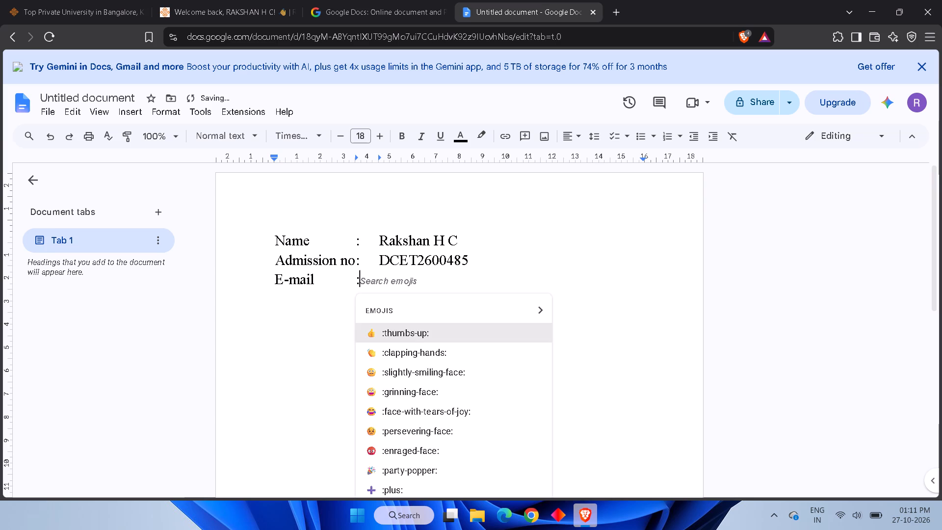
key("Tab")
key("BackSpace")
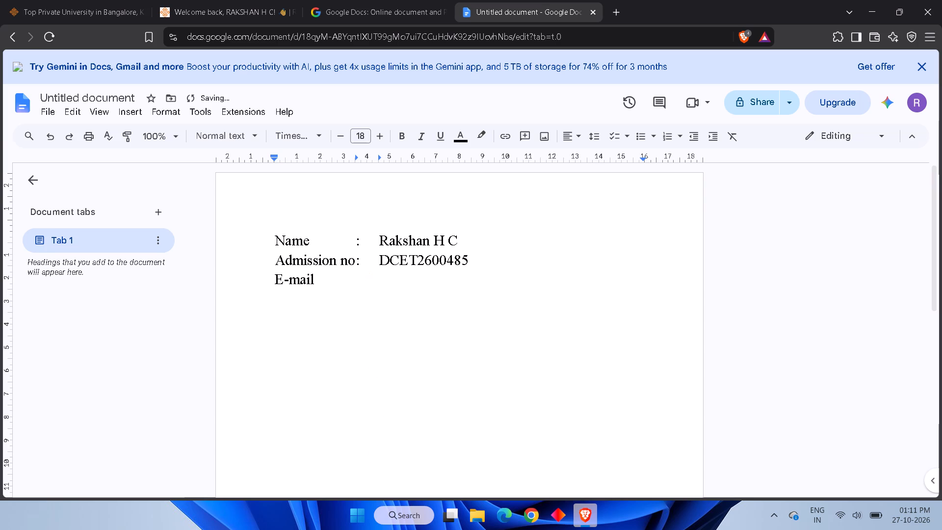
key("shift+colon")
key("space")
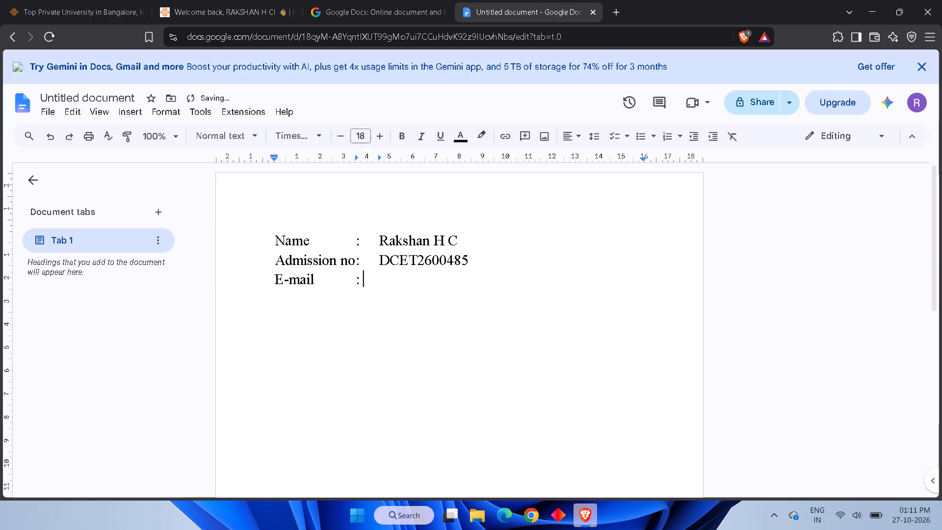
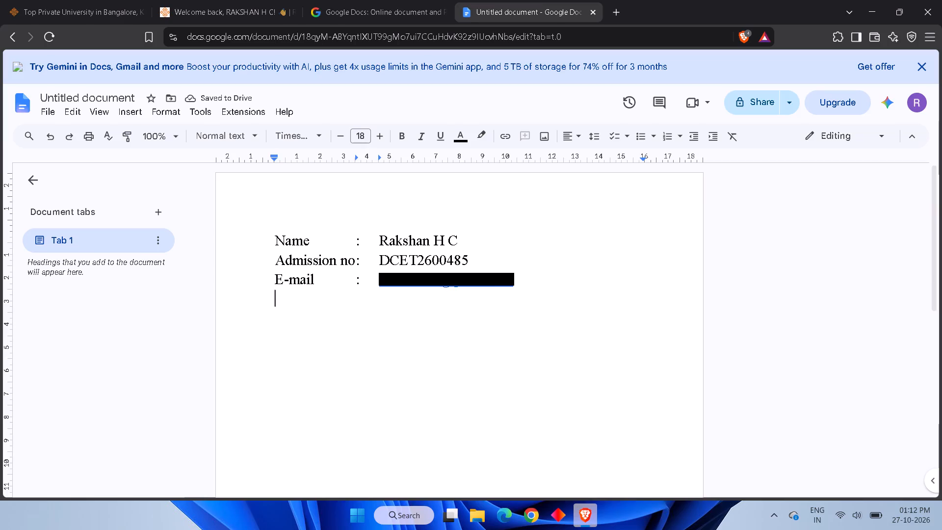
Add the label "Phone no" on the fourth line below the e-mail, with a lowercase n in "no".
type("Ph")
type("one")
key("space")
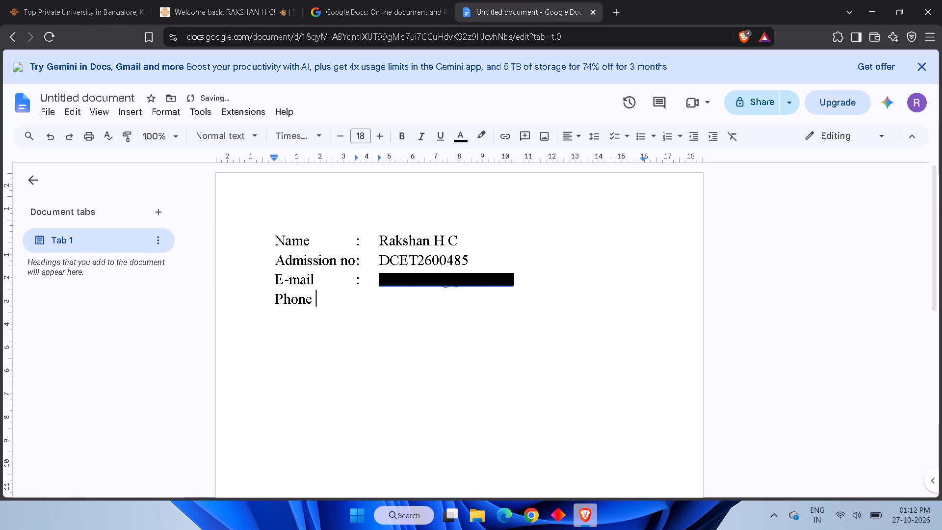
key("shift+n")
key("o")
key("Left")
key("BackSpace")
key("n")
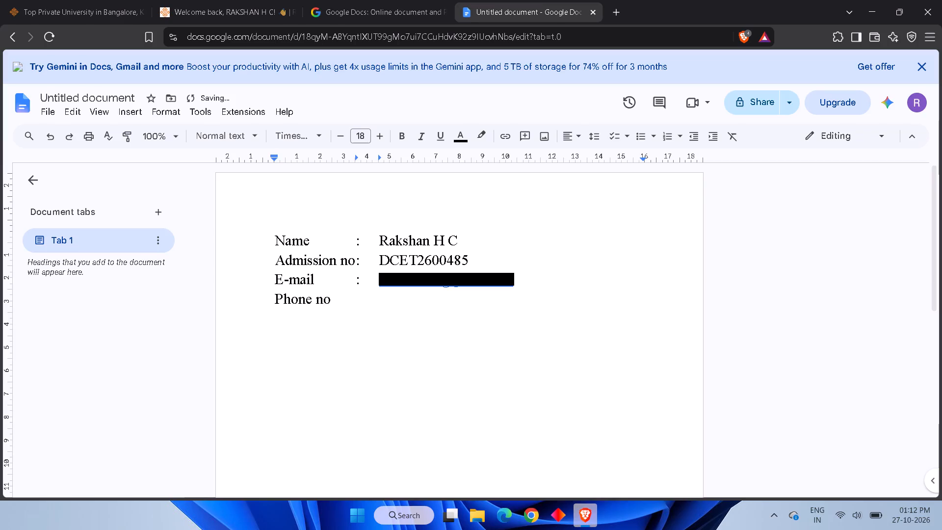
Place a colon after "Phone no", aligned at the first tab-stop, without inserting an emoji.
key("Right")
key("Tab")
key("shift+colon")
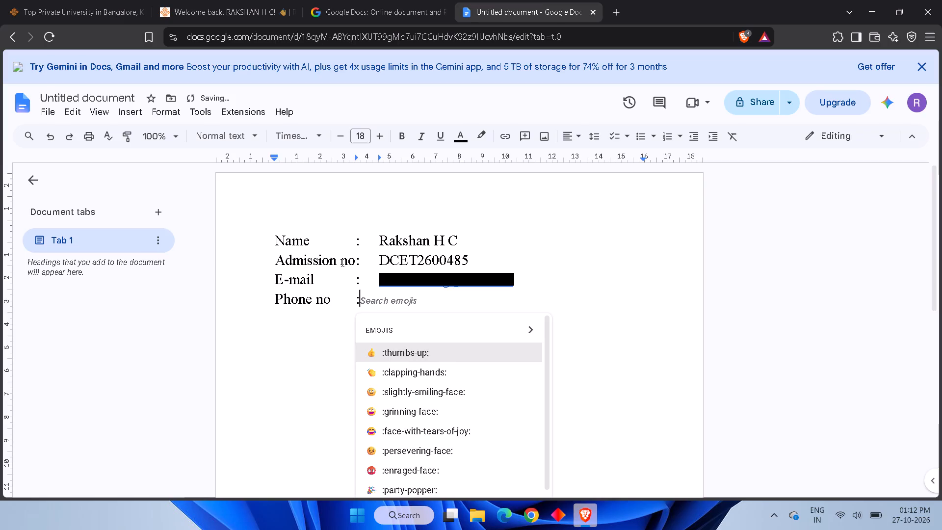
left_click(388, 306)
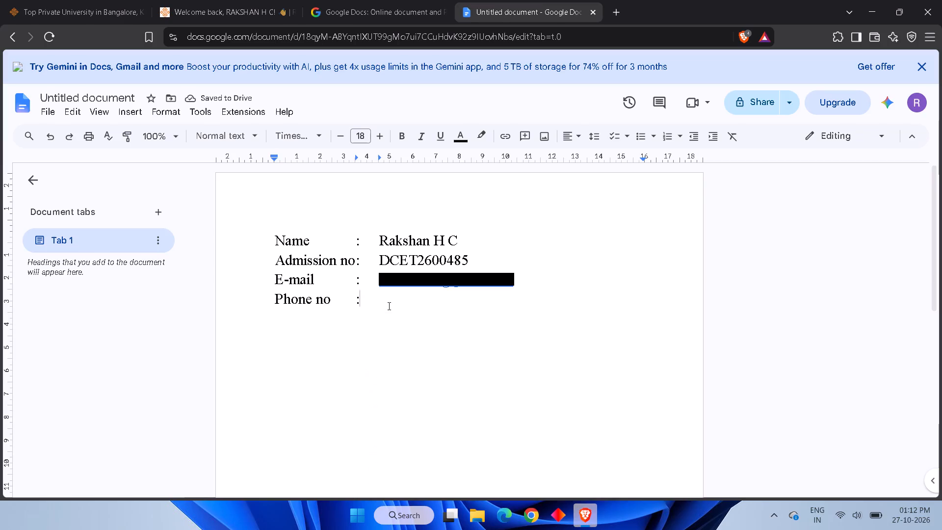
Enter the student's phone number after the colon on the "Phone no" line, aligned at the second tab-stop.
key("Tab")
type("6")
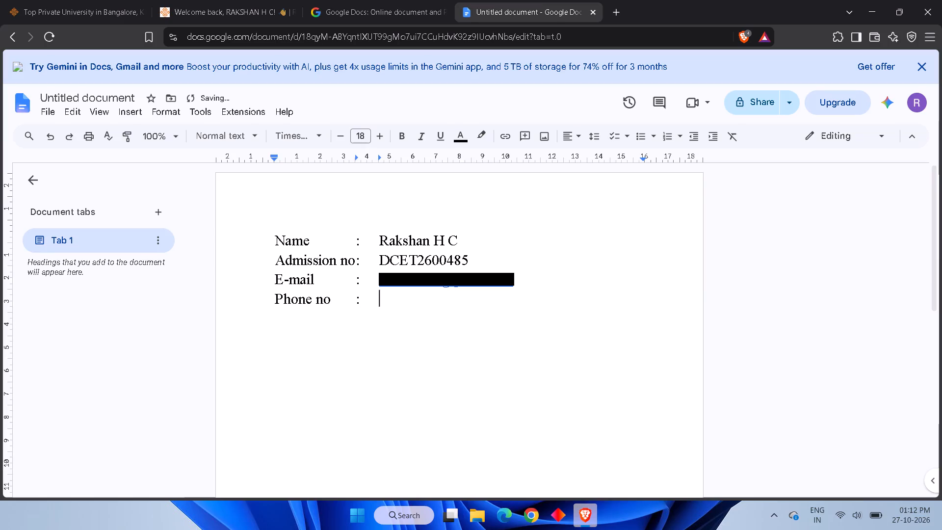
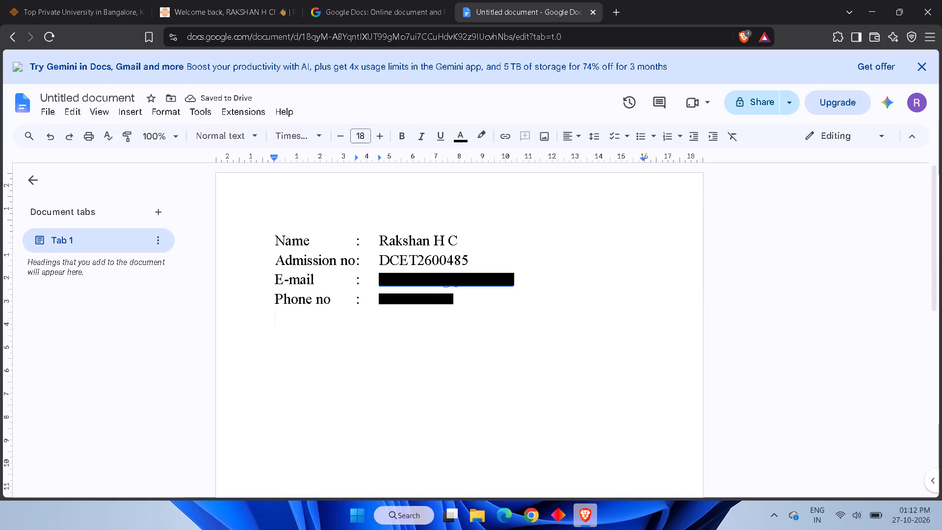
Add the label "Github profile" followed by a colon on the fifth line, below "Phone no".
key("shift+g")
type("ithy")
key("BackSpace")
key("u")
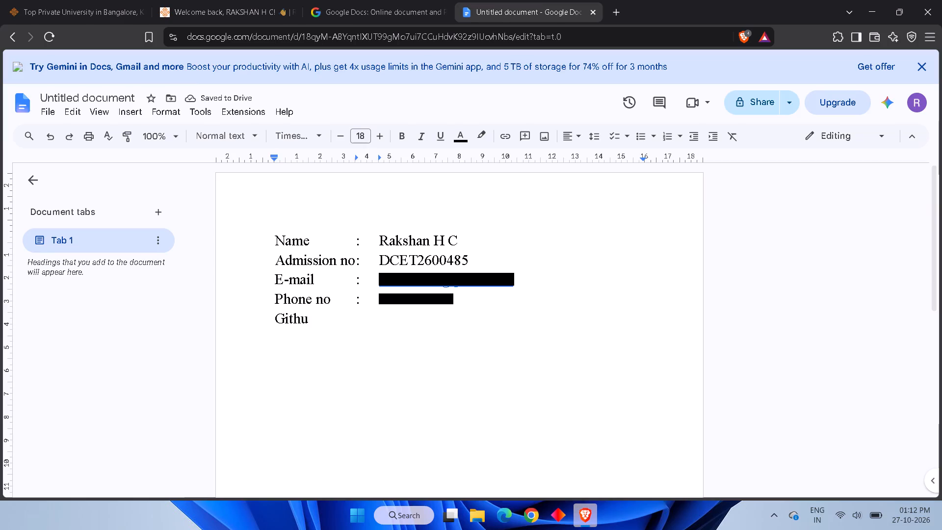
key("b")
key("space")
type("profile")
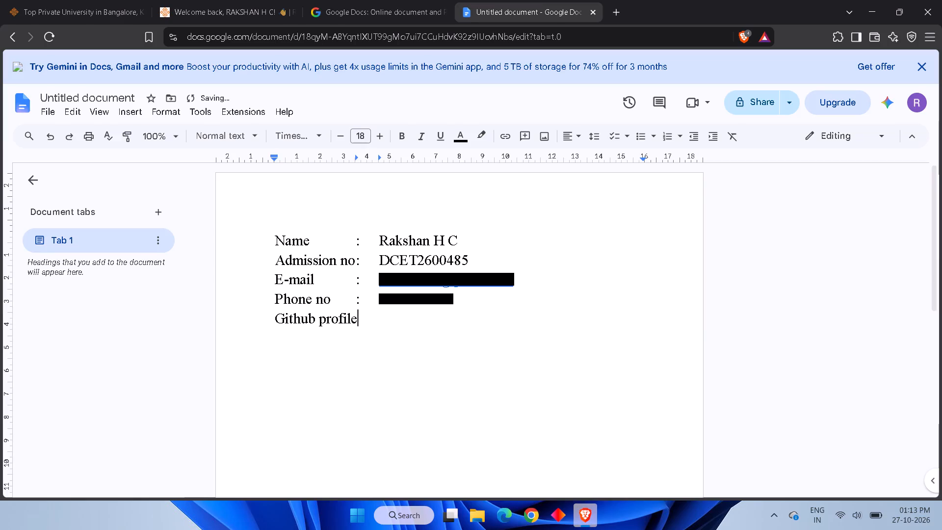
key("shift+colon")
Move the first tab-stop of the "Github profile" line to about 5.5 on the ruler, past the 4.5 tab-stop.
left_click_drag(355, 157, 383, 159)
left_click_drag(386, 157, 405, 157)
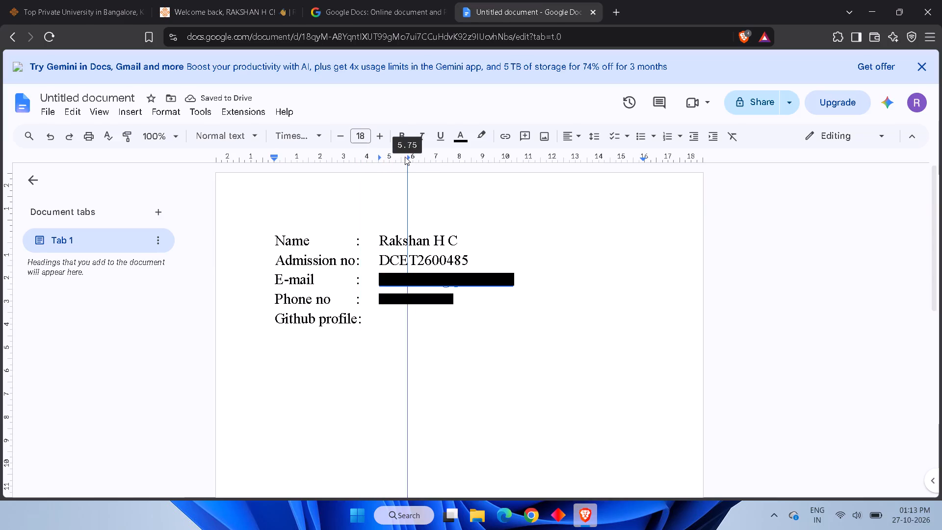
left_click_drag(405, 157, 403, 157)
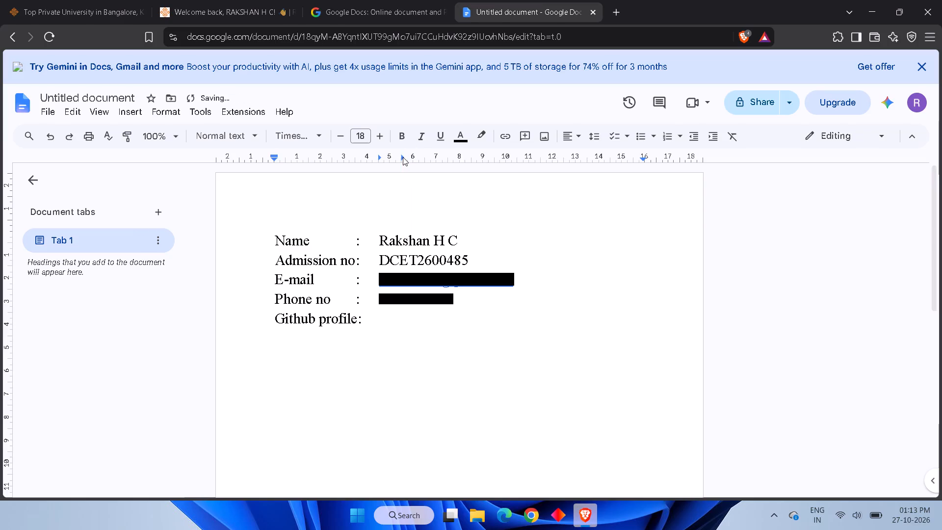
Realign the colons of the Name, Admission no, E-mail, Phone no and Github profile lines at the 4.5 tab-stop.
left_click(357, 238)
key("Tab")
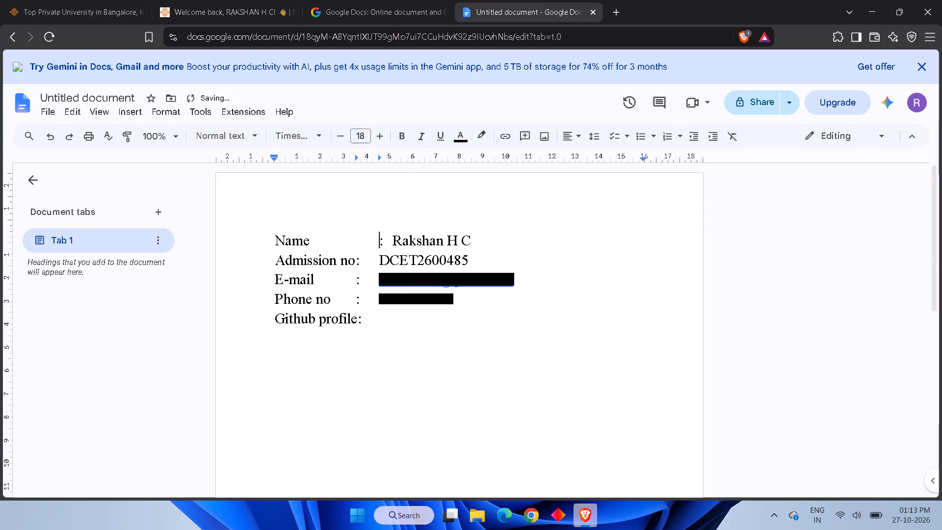
key("BackSpace")
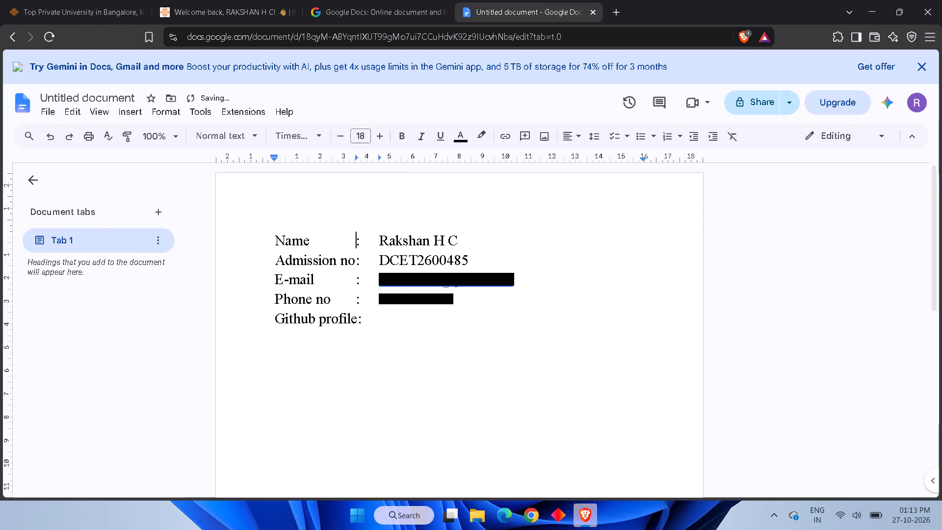
key("Tab")
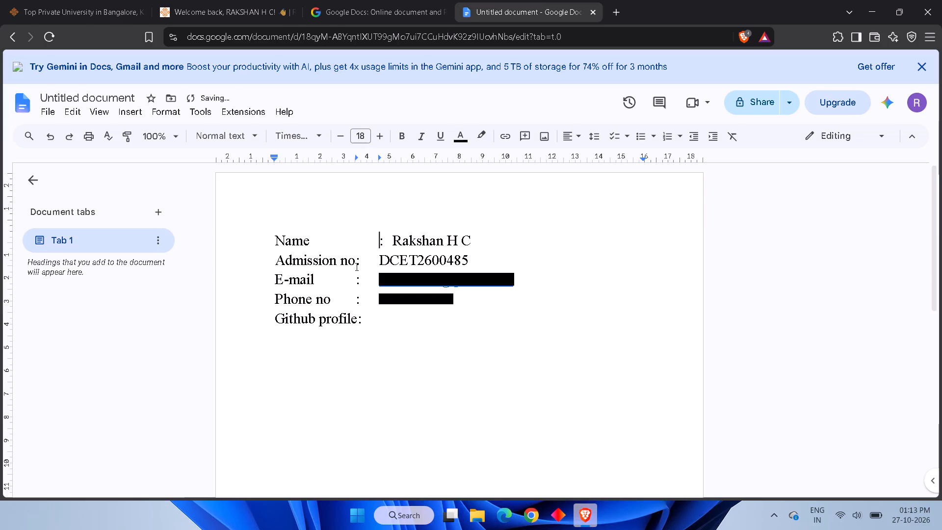
left_click(356, 266)
key("Tab")
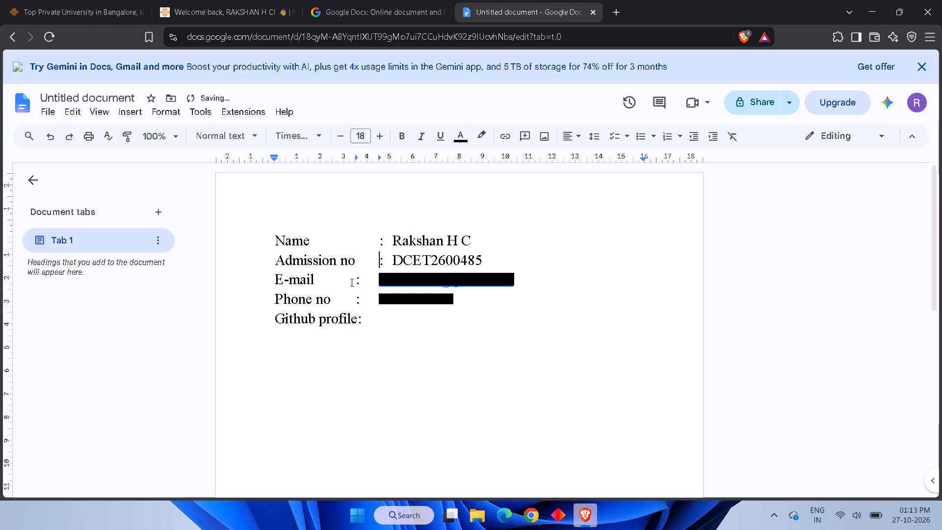
left_click(353, 283)
key("Tab")
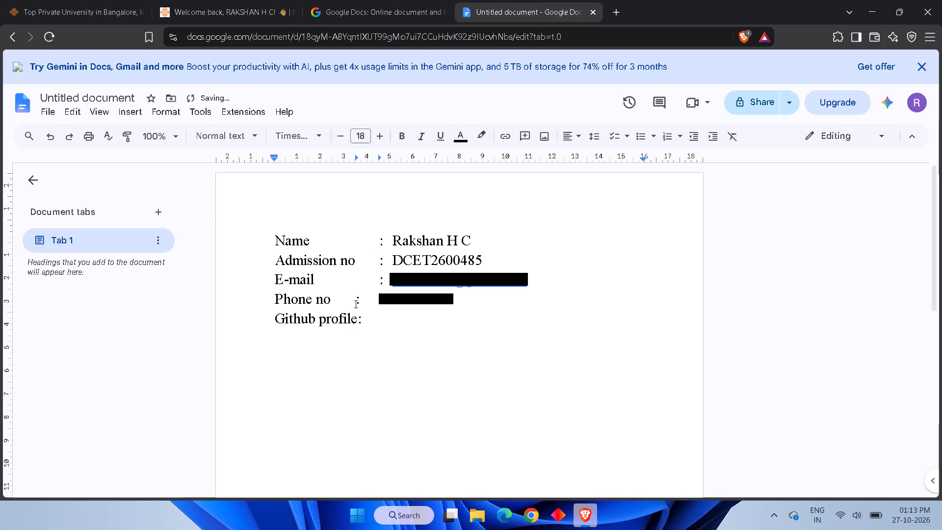
left_click(355, 303)
key("Tab")
left_click(358, 318)
key("Tab")
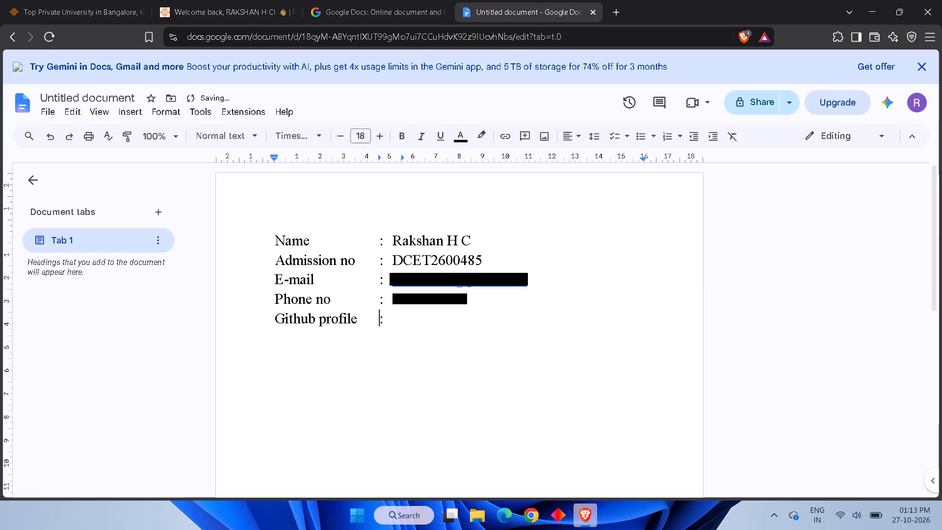
Add three spaces after the colon on the "Github profile" line, using no tab, to line up with the values above.
left_click(398, 319)
key("Tab")
key("BackSpace")
key("space")
key("space")
key("space")
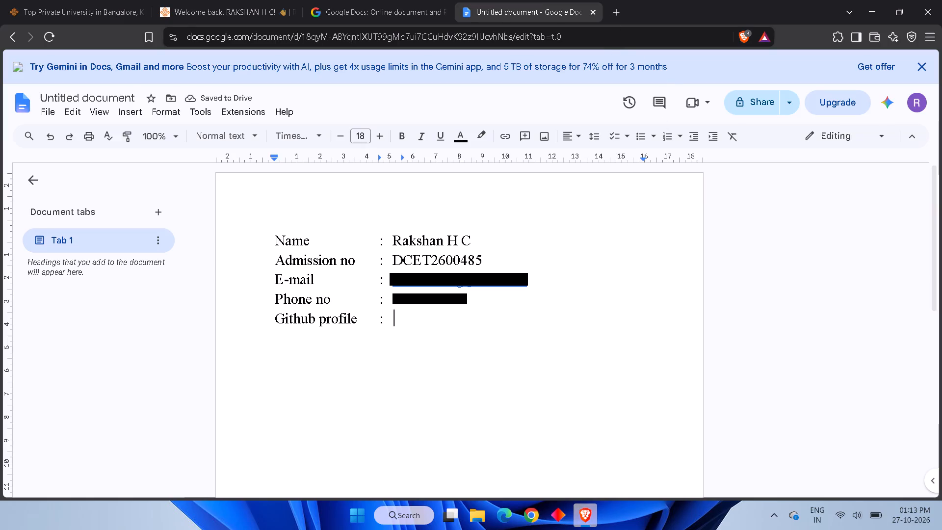
Search the web for "linkedin" in a new browser tab.
left_click(613, 12)
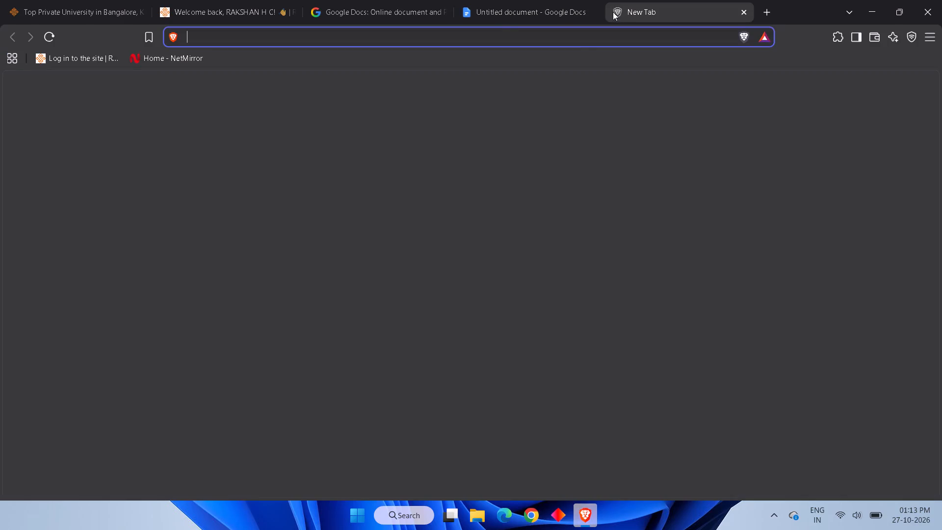
left_click(492, 127)
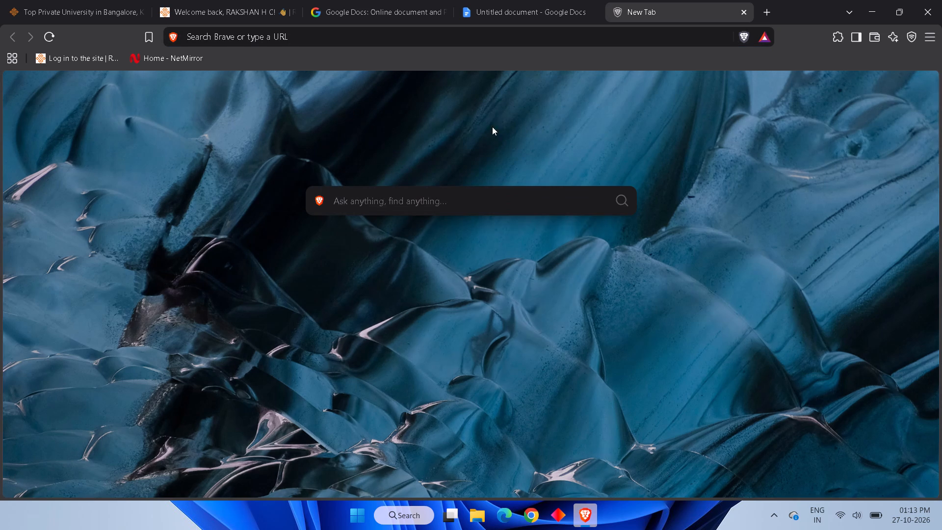
type("git")
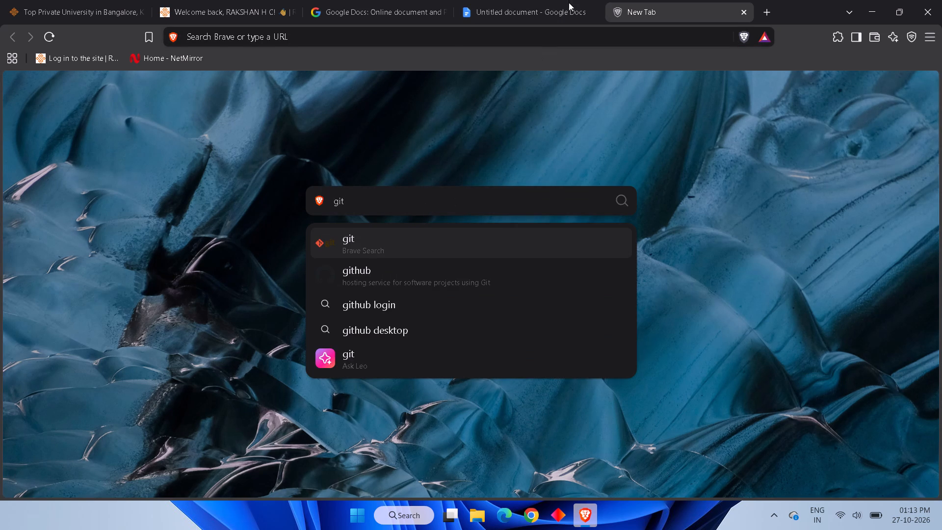
key("BackSpace")
key("BackSpace")
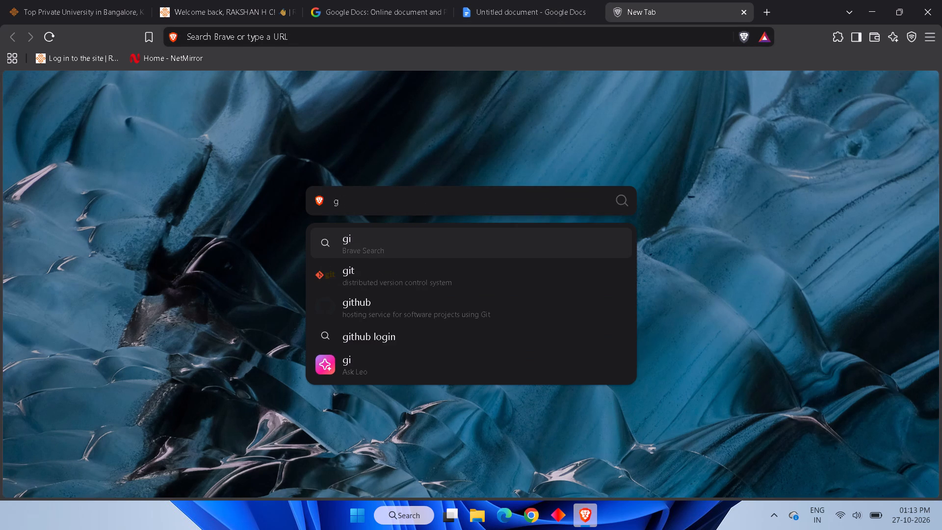
key("BackSpace")
key("l")
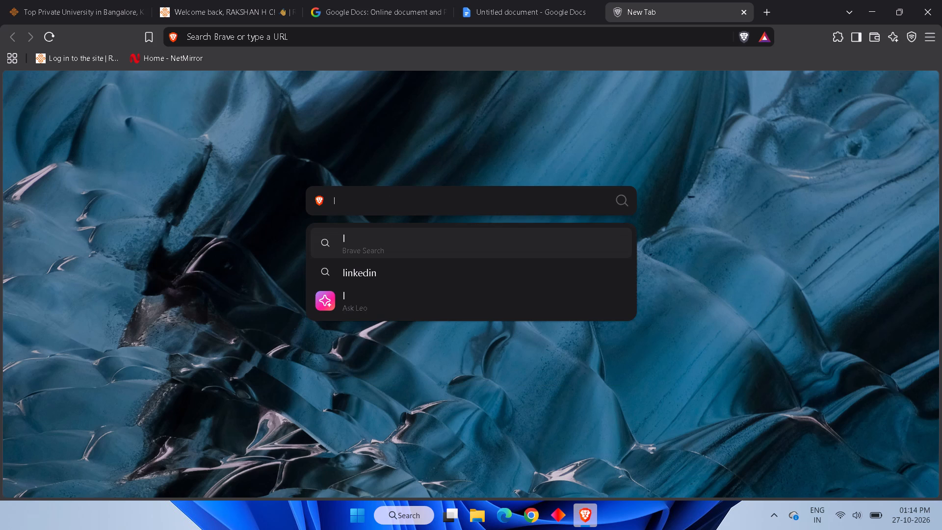
type("in")
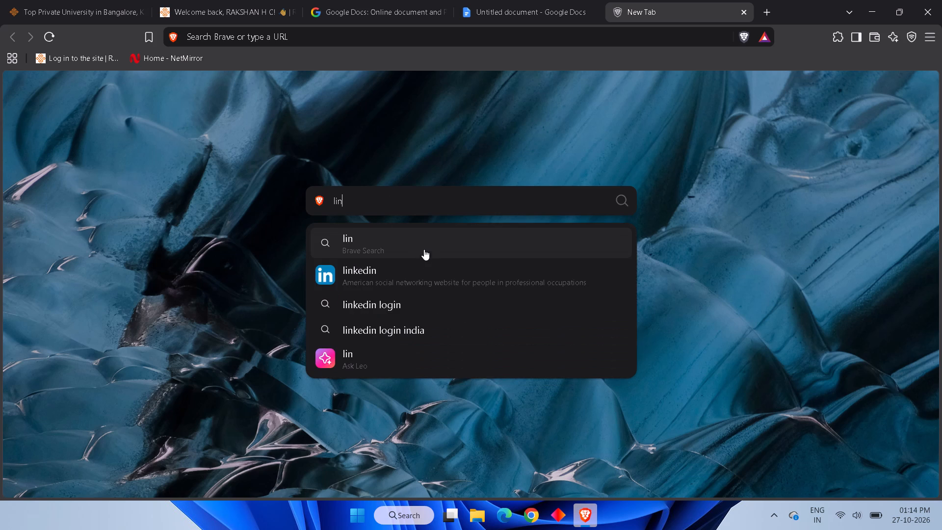
left_click(422, 265)
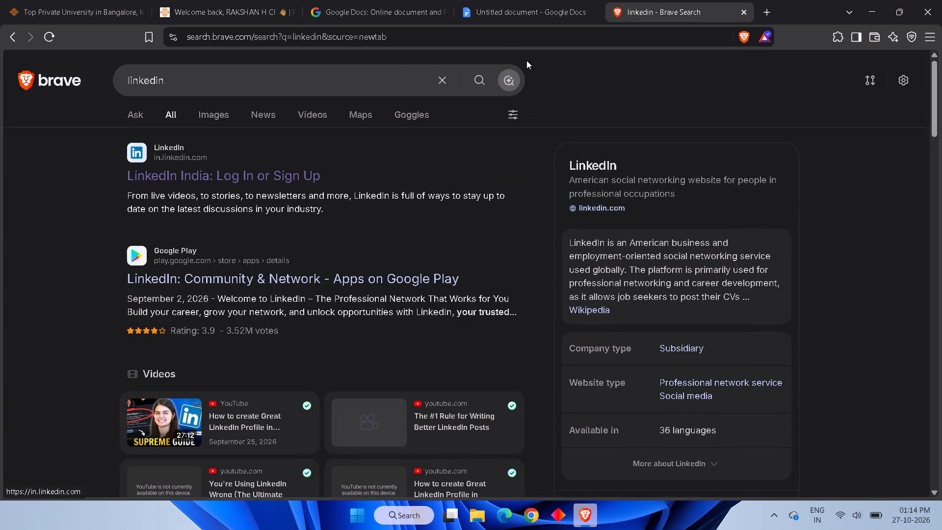
Return to the document and change the label "Github profile" to "Linkedin profile", leaving the cursor after its colon.
left_click(539, 0)
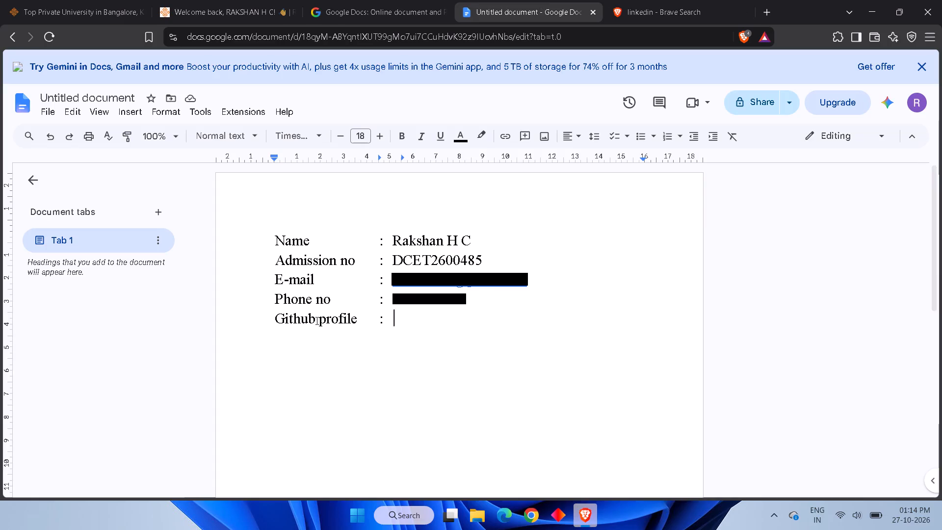
left_click(313, 321)
key("BackSpace")
key("BackSpace")
key("BackSpace")
key("BackSpace")
key("BackSpace")
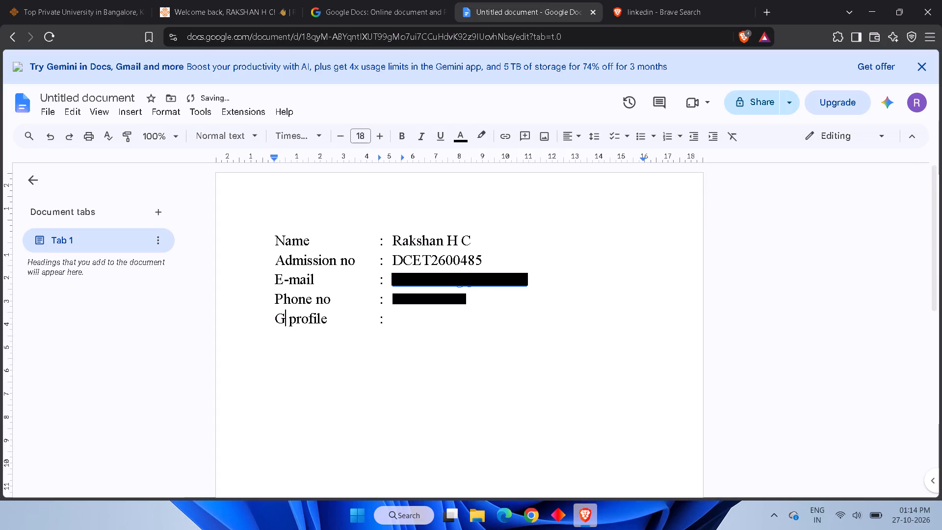
key("BackSpace")
key("shift+l")
type("ik")
key("BackSpace")
type("nkr")
key("BackSpace")
key("e")
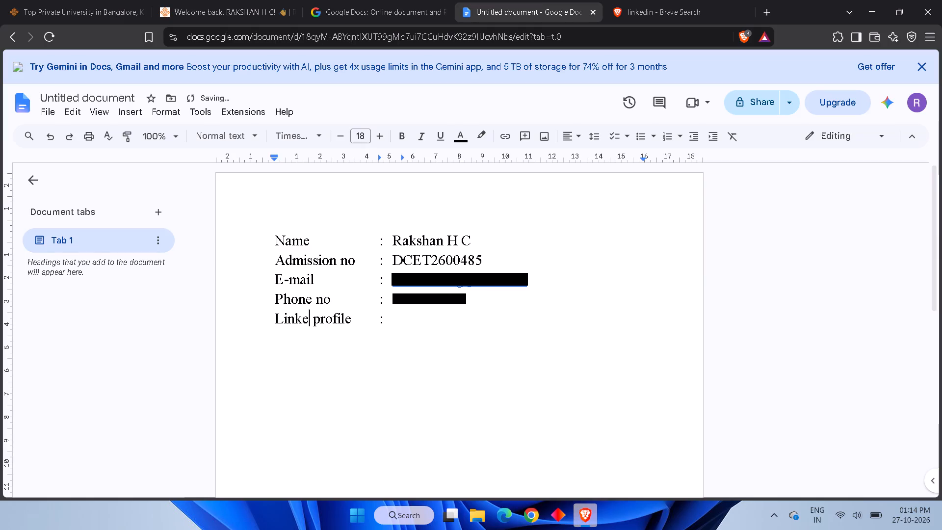
type("din")
left_click(406, 324)
Switch to the LinkedIn search results, open the LinkedIn India site and go to the signed-in account's own profile page.
left_click(636, 12)
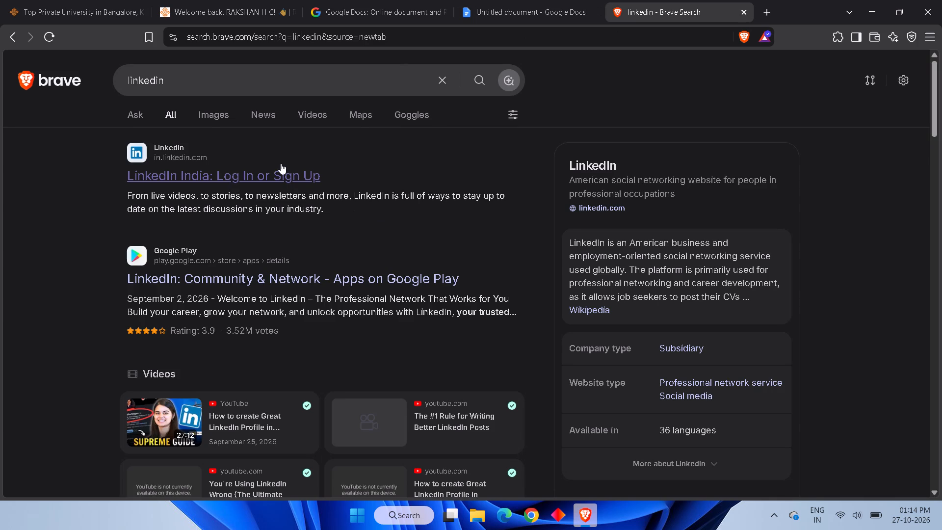
left_click(282, 165)
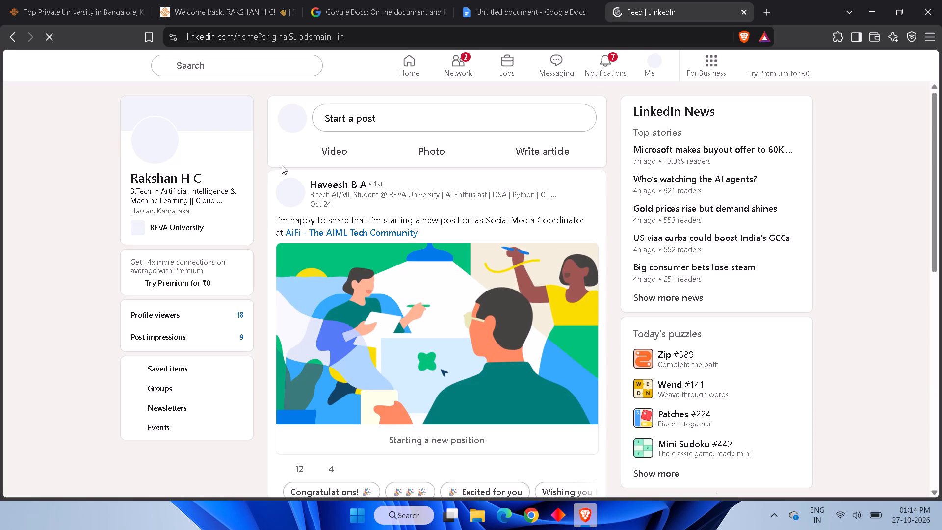
left_click(173, 196)
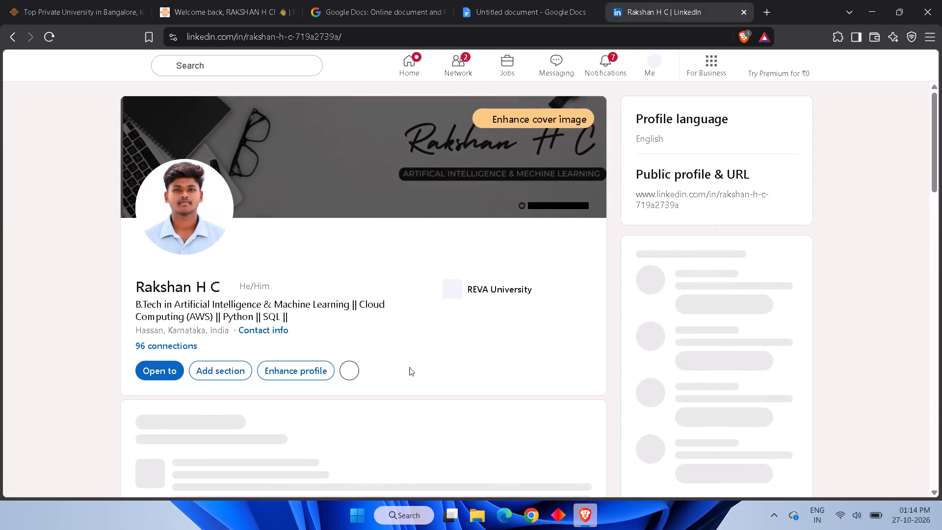
Examine the profile's Activity section, read the full "A new chapter begins" post, and return to the profile page.
scroll(430, 351, "down", 6)
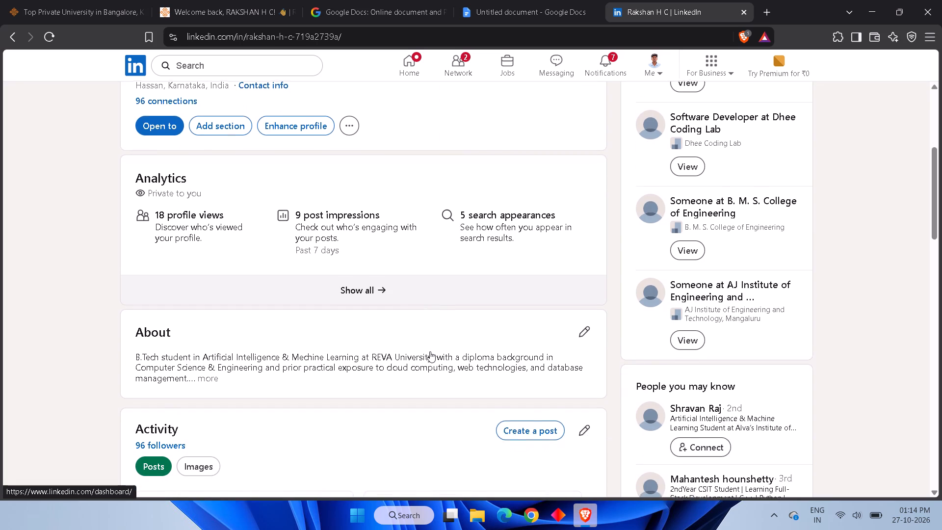
scroll(430, 351, "down", 5)
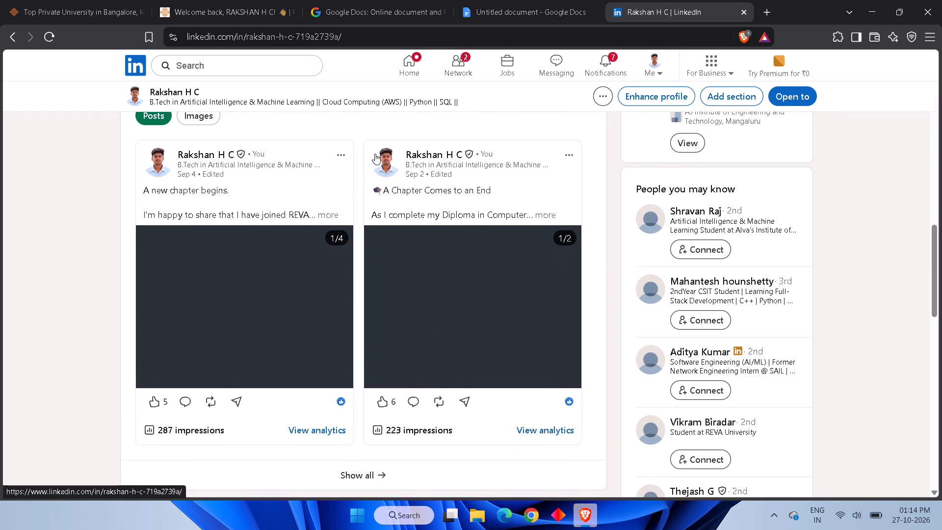
left_click(328, 213)
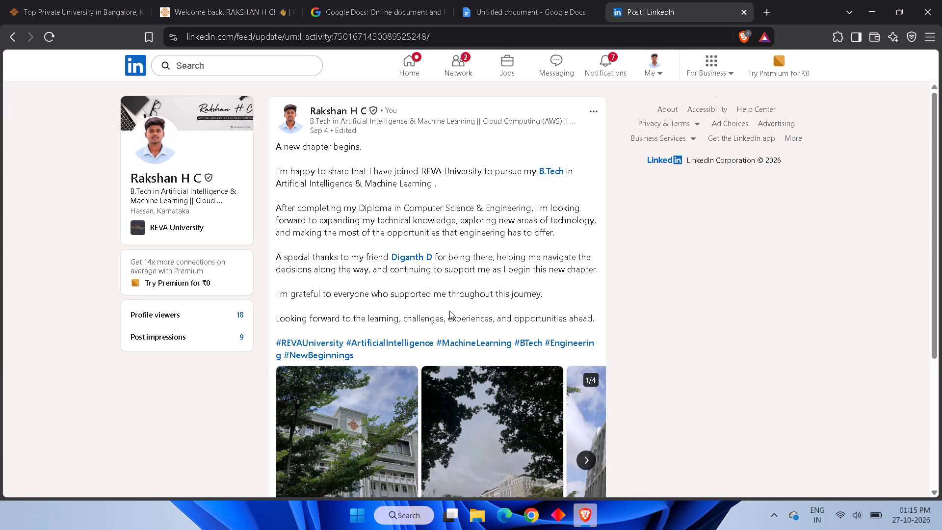
scroll(449, 311, "down", 2)
scroll(449, 311, "right", 1)
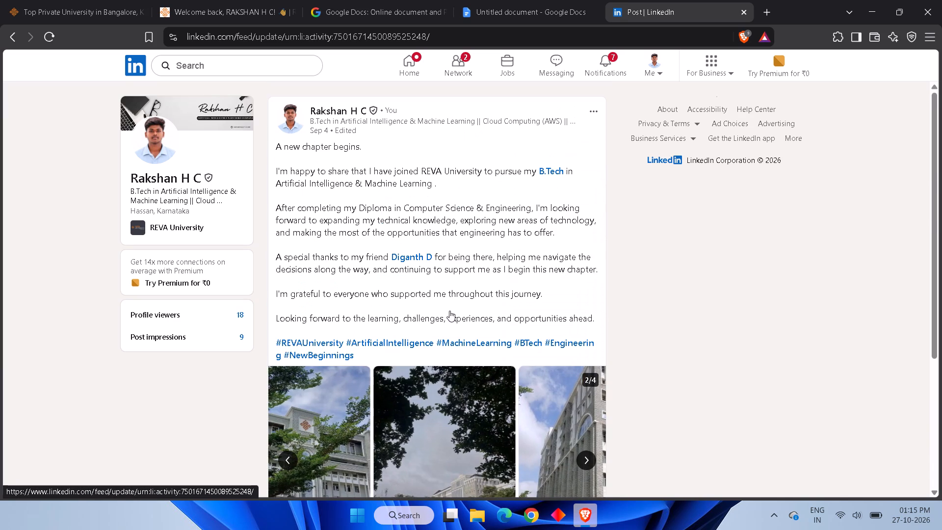
left_click(15, 32)
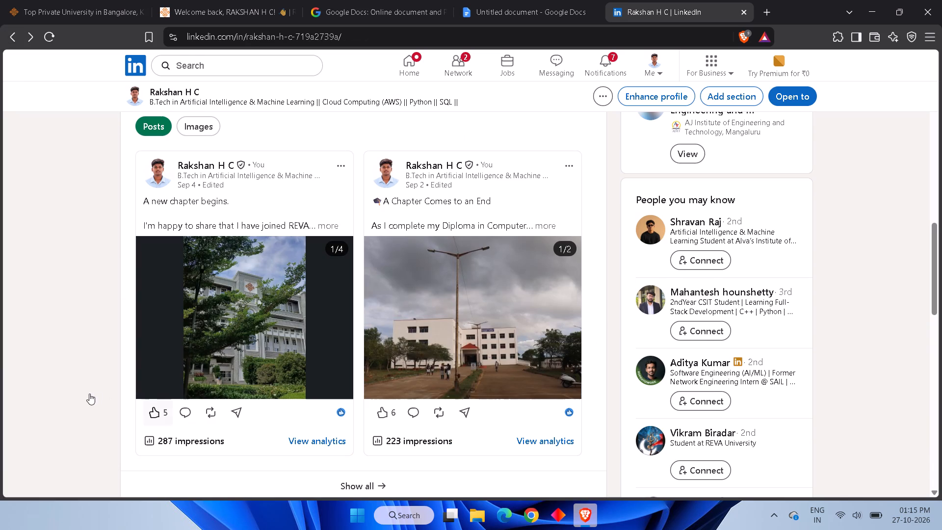
Look through the profile's Experience, Education, Licenses & certifications and Skills sections, ending back at the profile header.
scroll(74, 392, "down", 6)
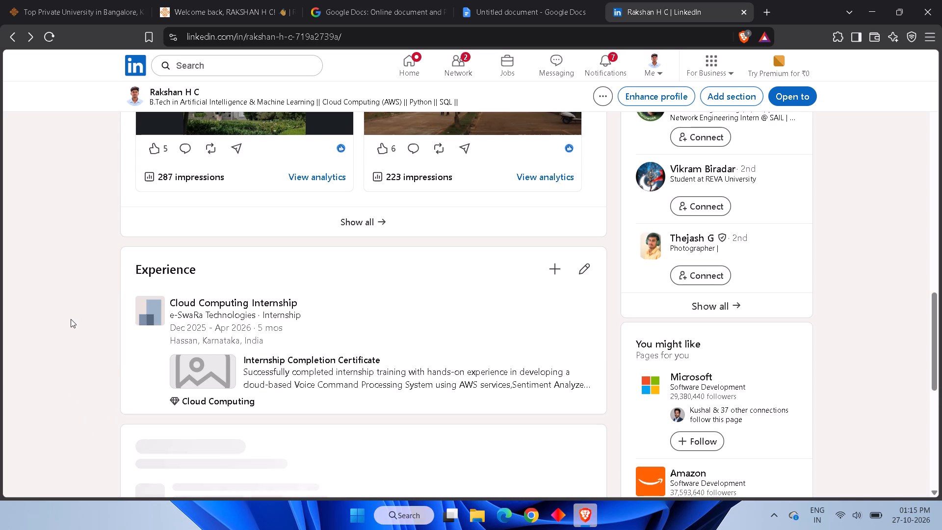
scroll(71, 319, "down", 1)
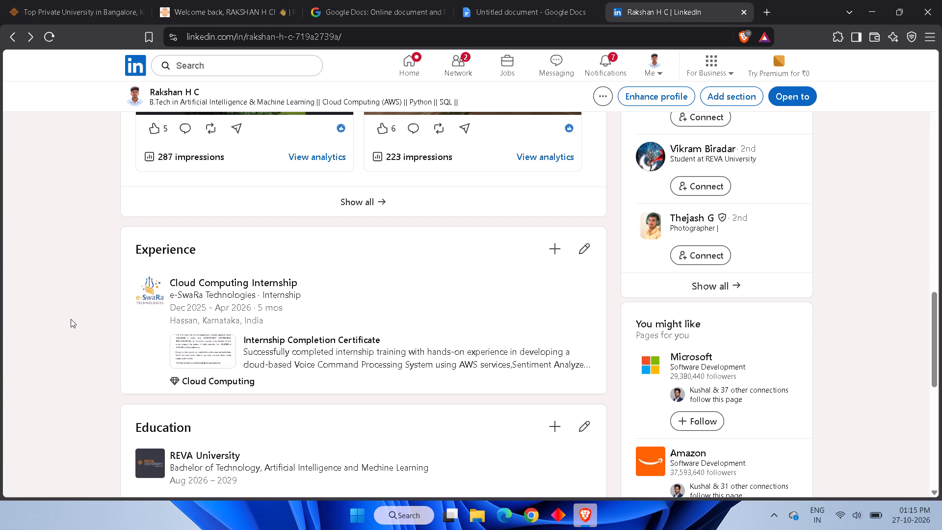
scroll(74, 395, "down", 7)
scroll(150, 413, "down", 3)
scroll(150, 413, "up", 4)
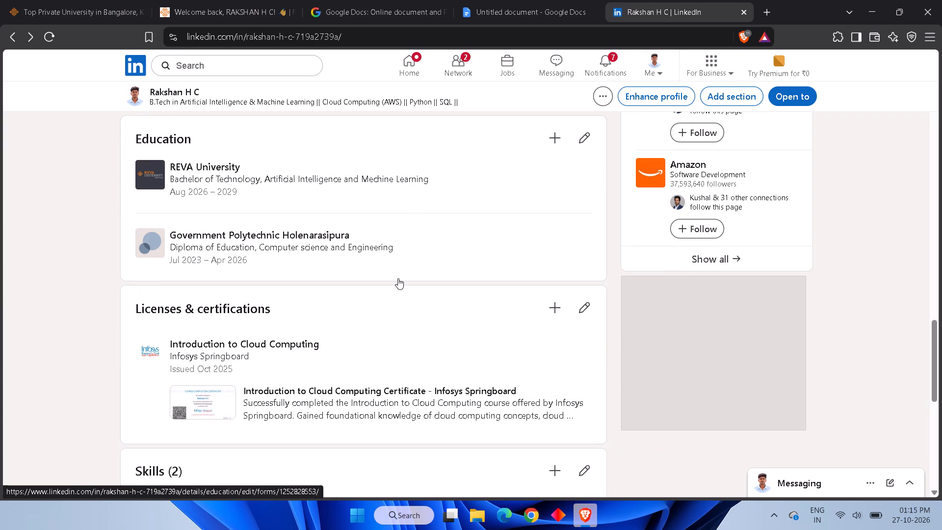
scroll(398, 278, "down", 2)
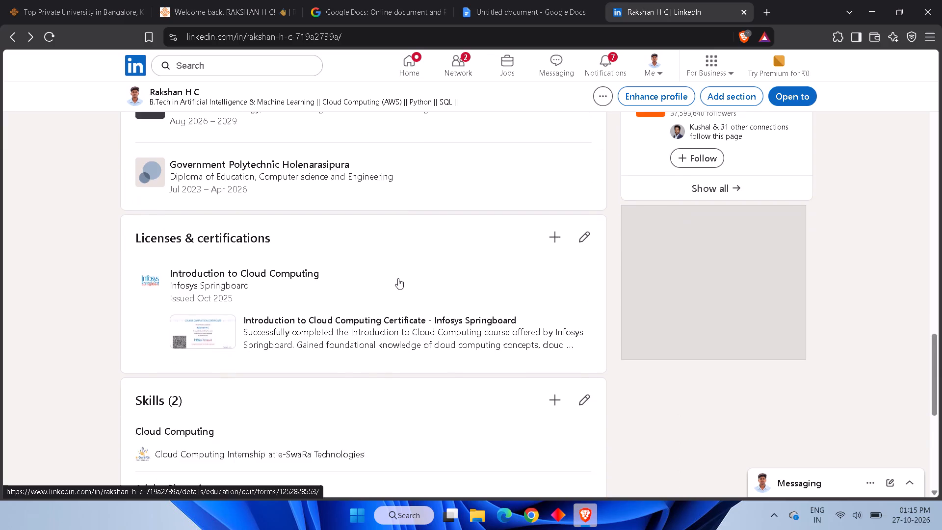
scroll(398, 278, "down", 3)
scroll(398, 278, "up", 6)
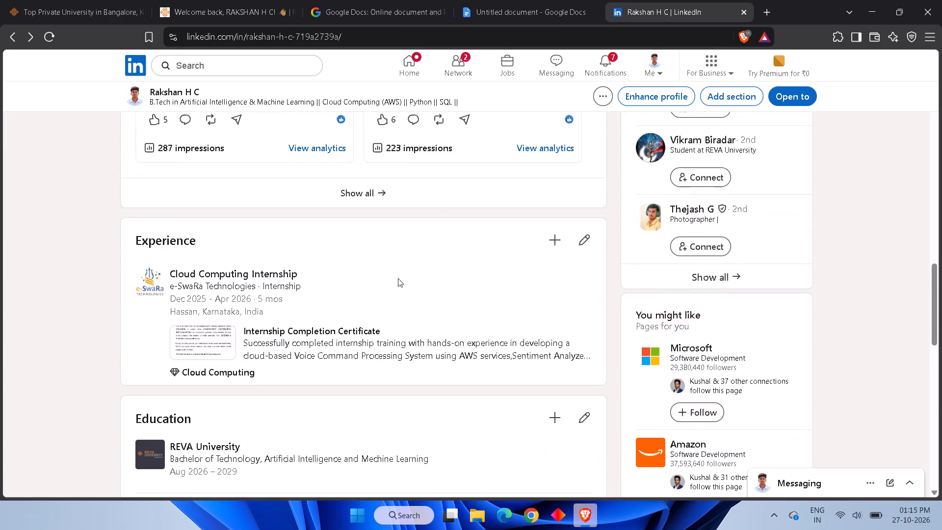
scroll(398, 278, "up", 4)
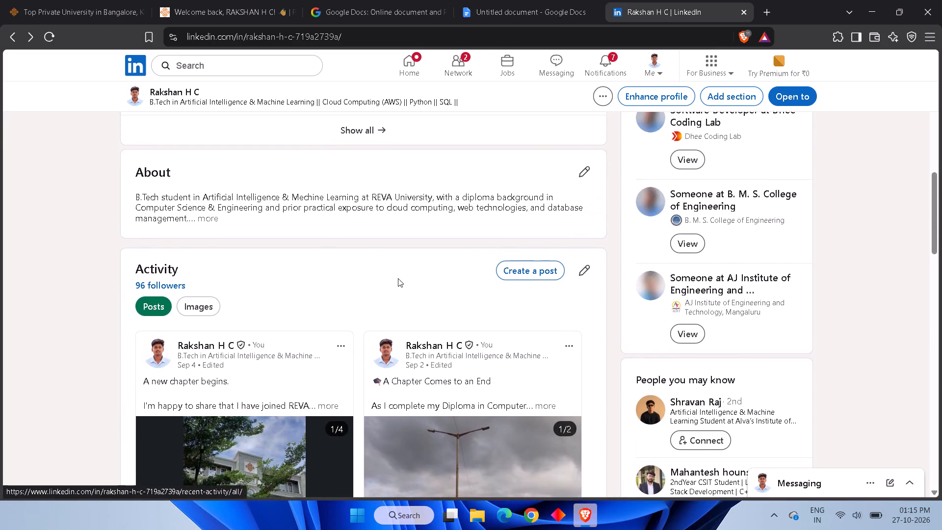
scroll(398, 278, "up", 7)
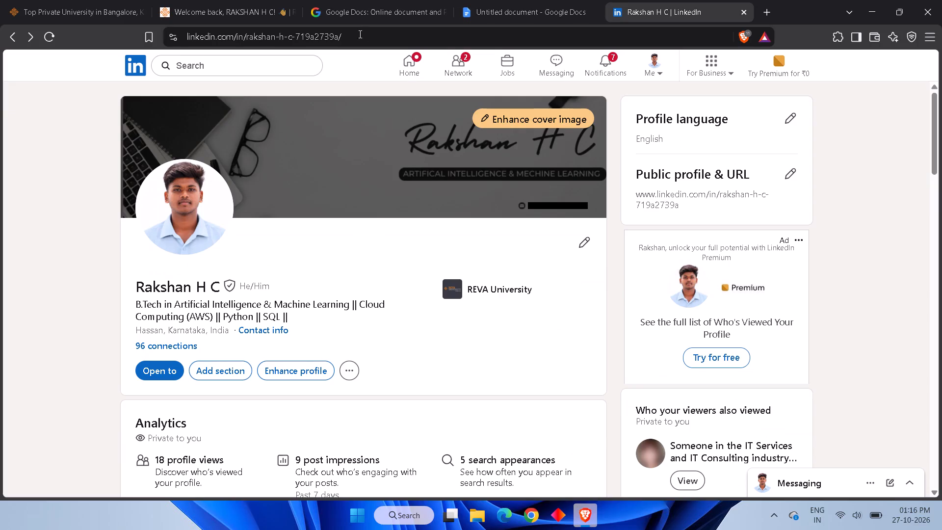
Copy the LinkedIn profile page's full web address.
left_click_drag(356, 34, 182, 46)
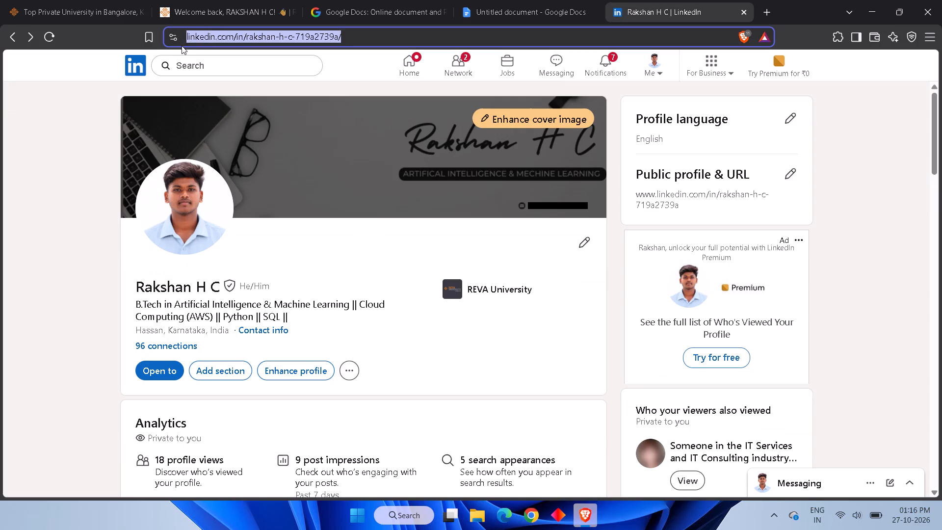
key("ctrl+c")
left_click(428, 319)
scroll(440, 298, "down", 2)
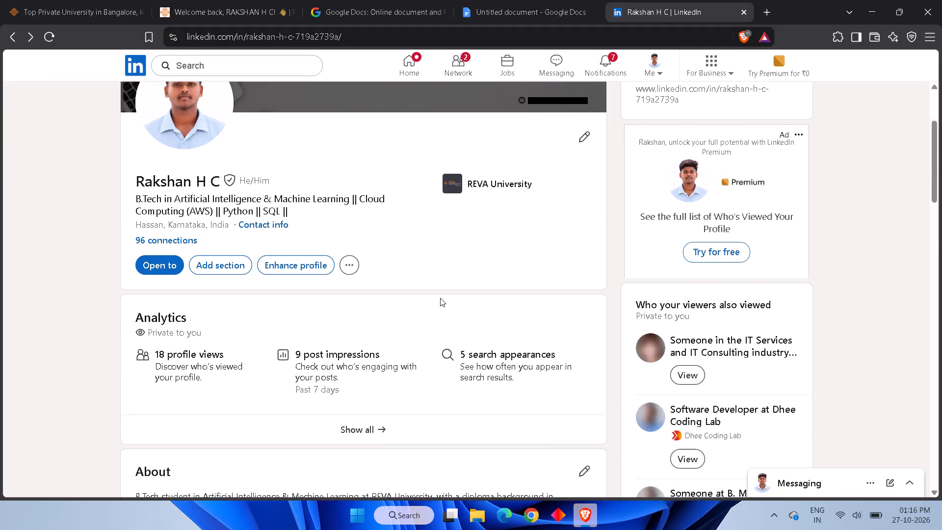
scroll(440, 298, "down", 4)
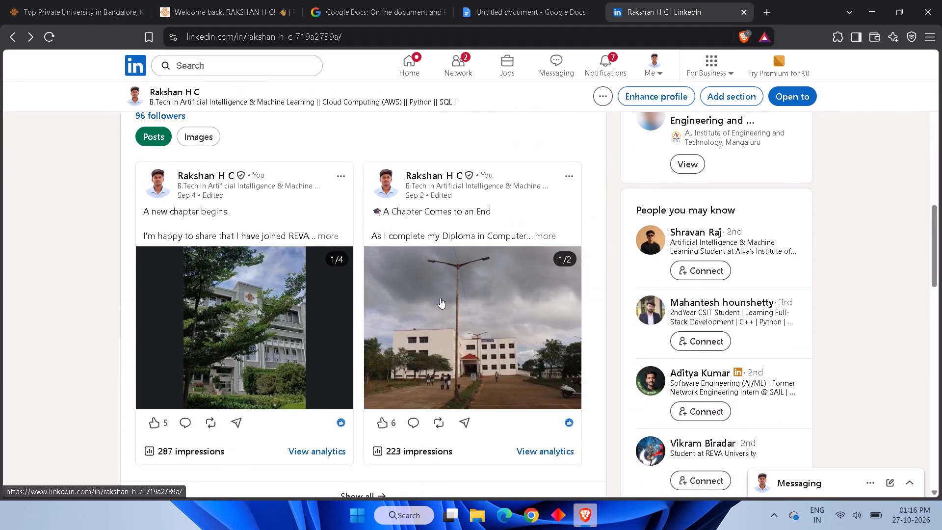
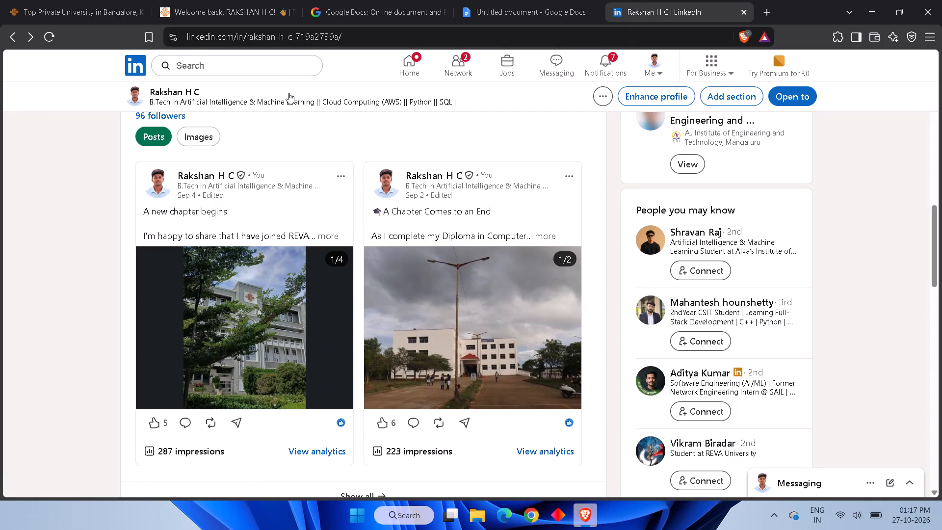
Copy the LinkedIn profile's web address and paste it into the Google Docs document after the Linkedin profile label, ending with a new line.
left_click_drag(375, 37, 147, 43)
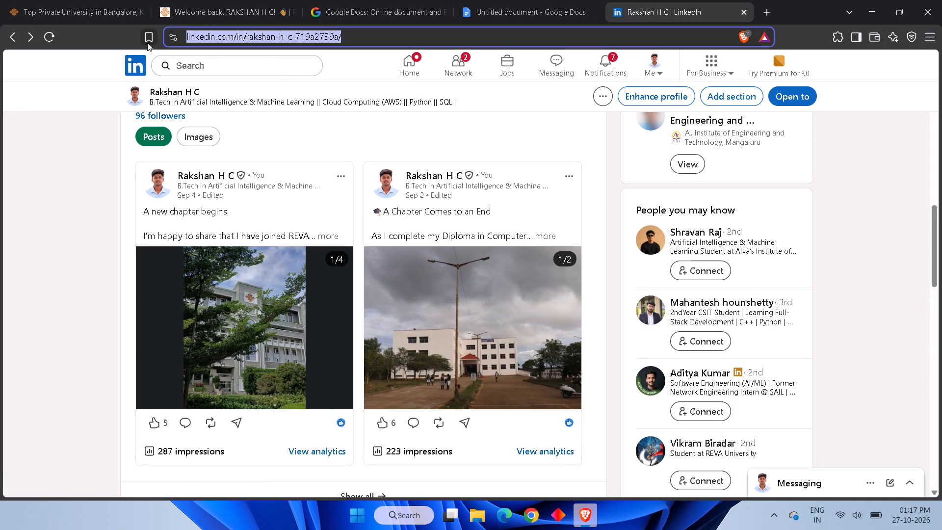
key("ctrl+c")
left_click(527, 1)
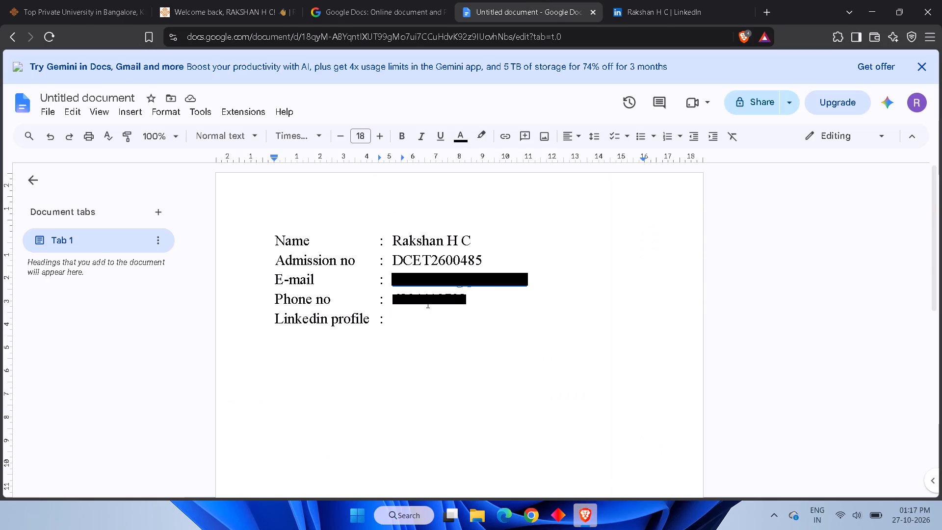
key("ctrl+v")
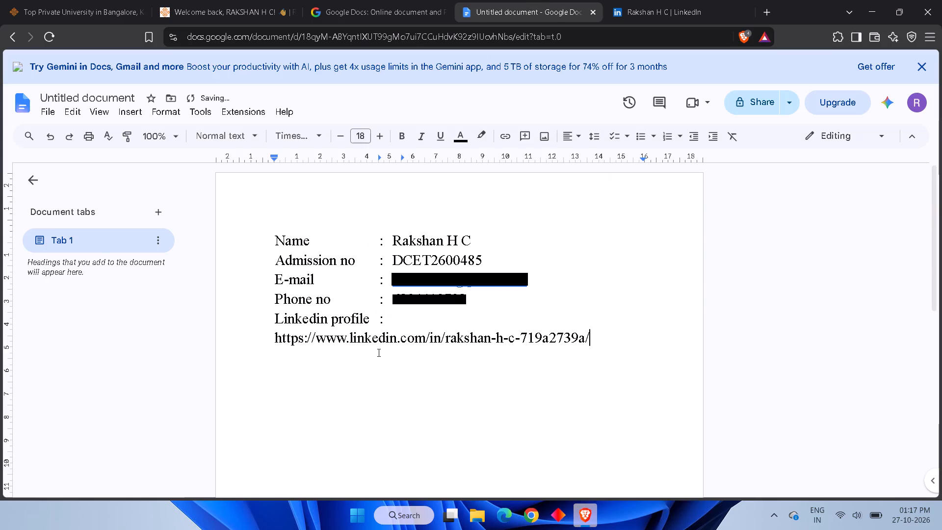
key("Return")
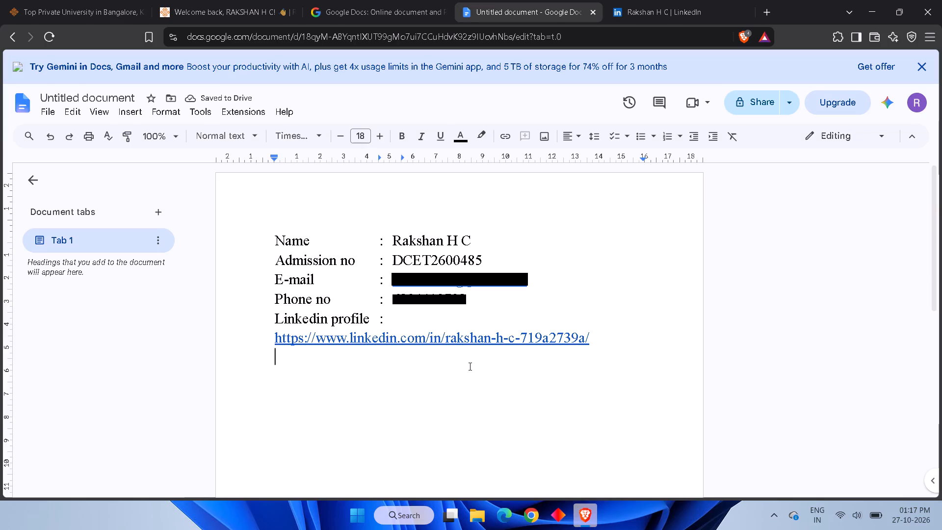
Test the pasted LinkedIn link by opening it from the document, and close the profile tab it opens.
left_click(466, 339, "ctrl")
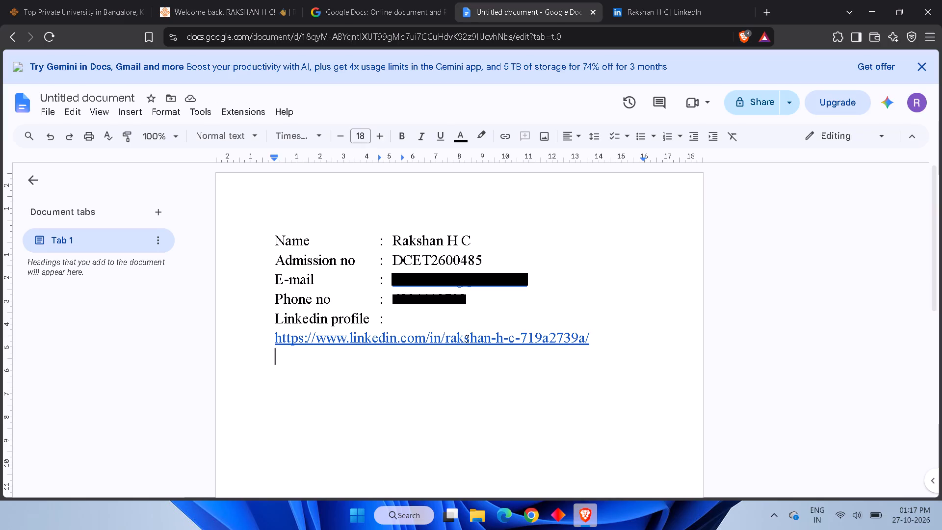
left_click(466, 339)
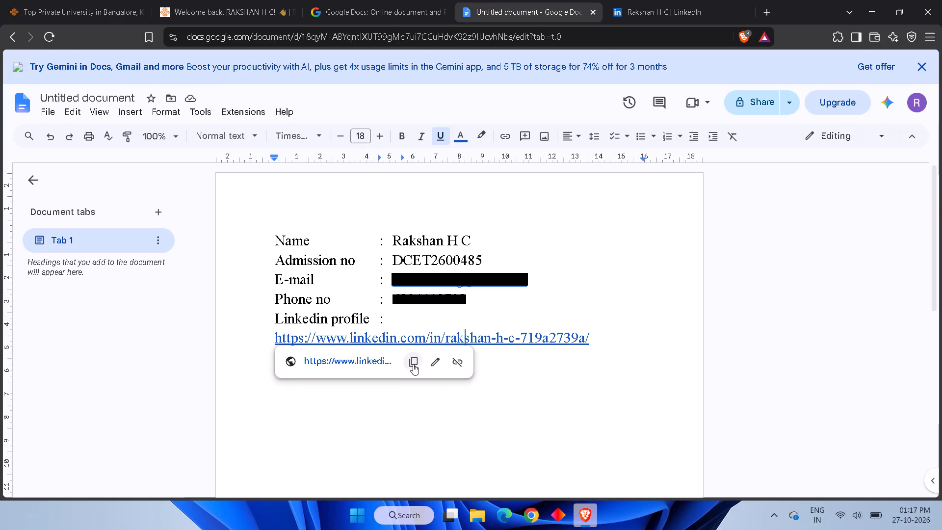
left_click(382, 362)
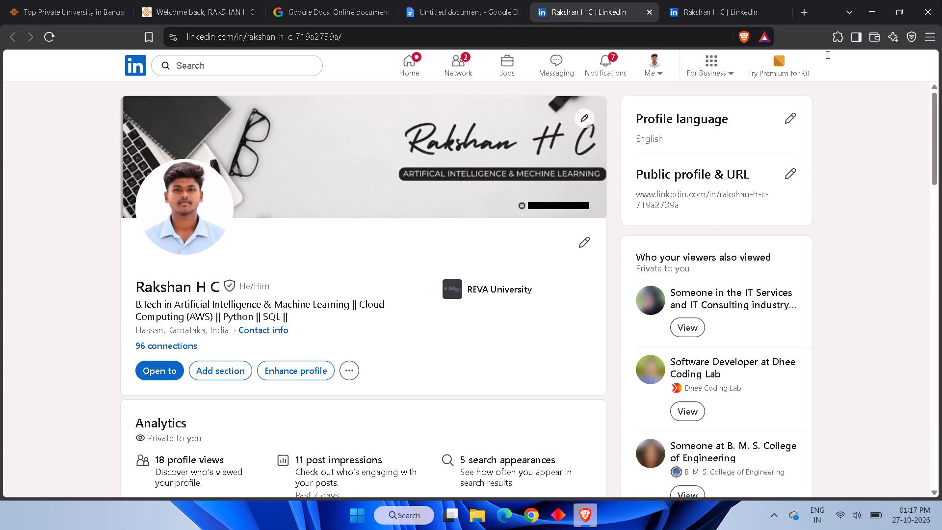
left_click(650, 12)
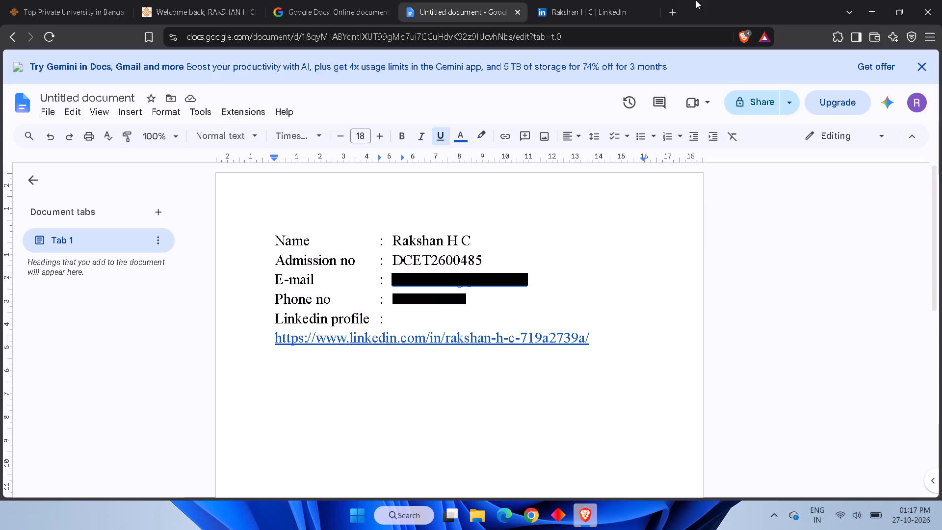
Search the web for github in a new browser tab and open the GitHub home page from the results.
left_click(678, 7)
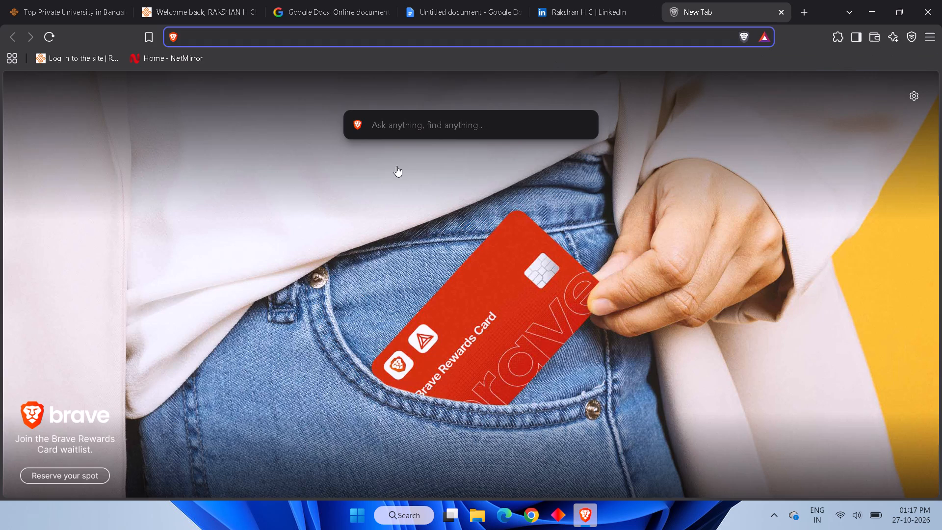
left_click(458, 124)
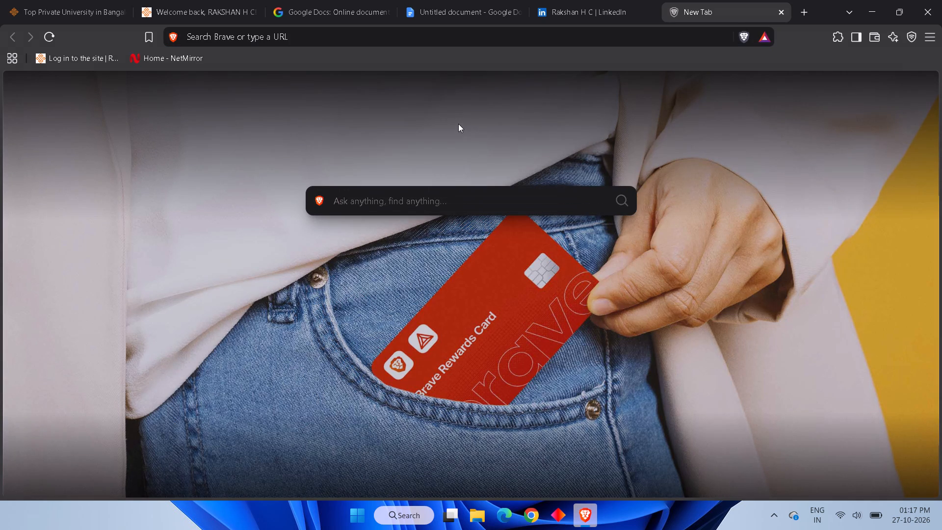
type("gi")
key("t")
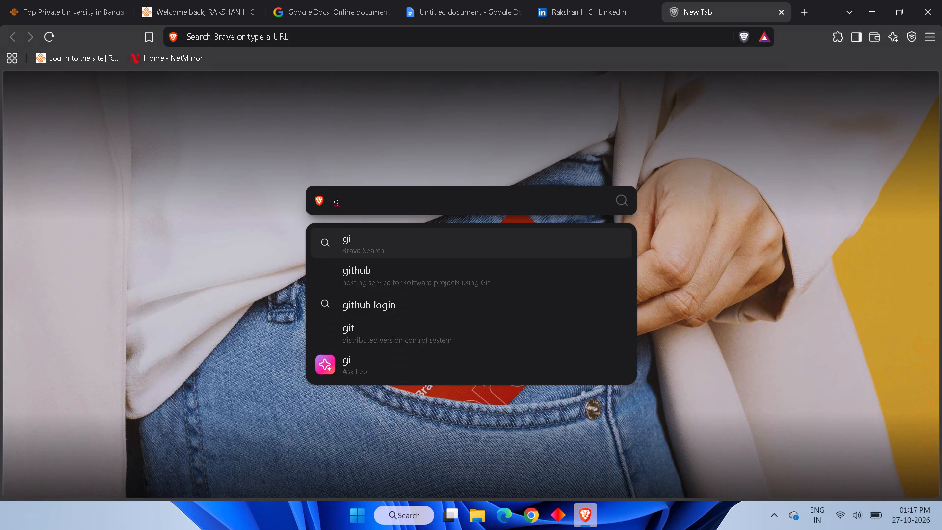
left_click(403, 270)
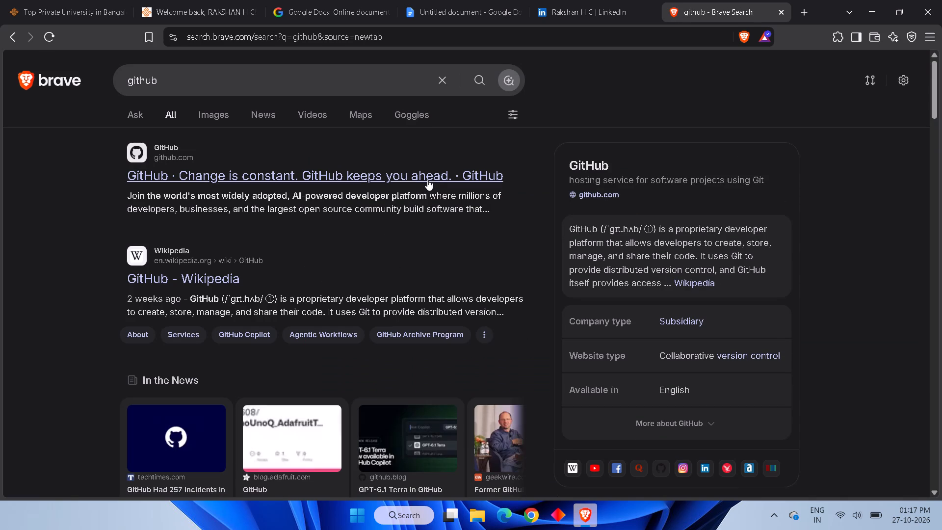
left_click(427, 180)
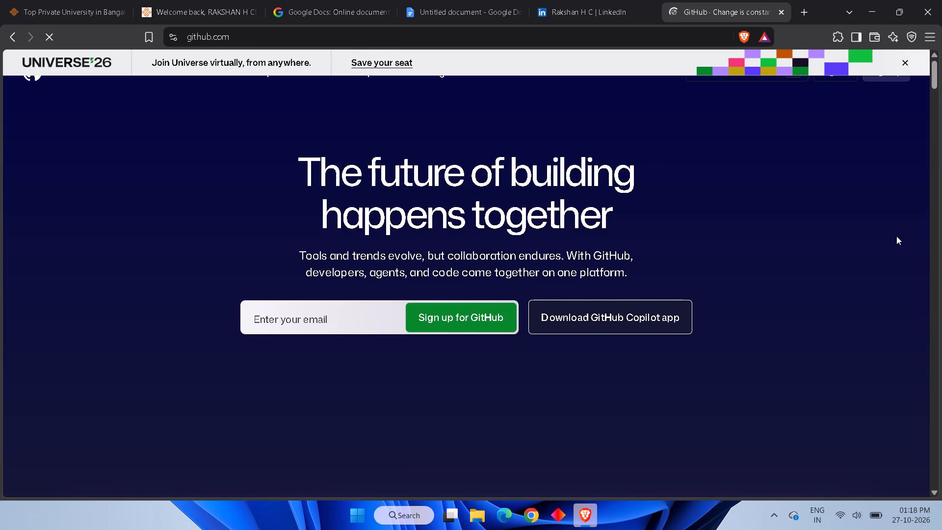
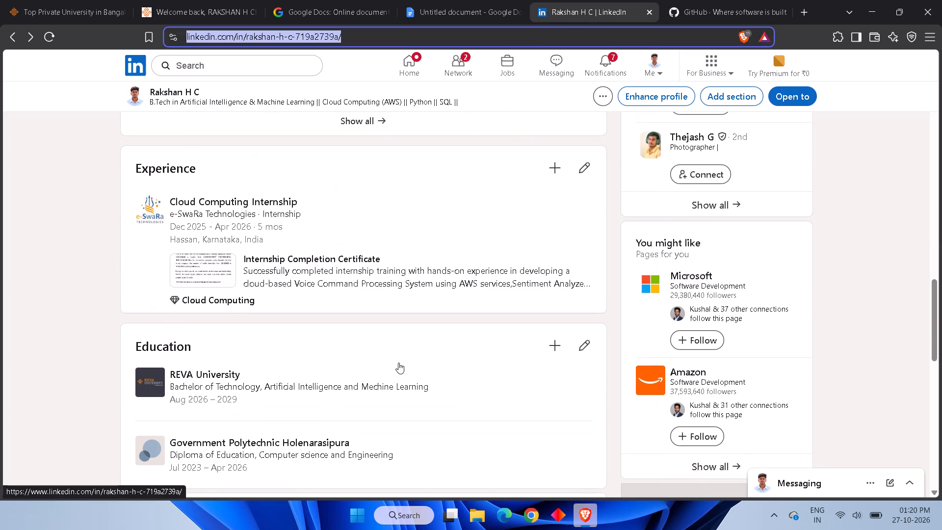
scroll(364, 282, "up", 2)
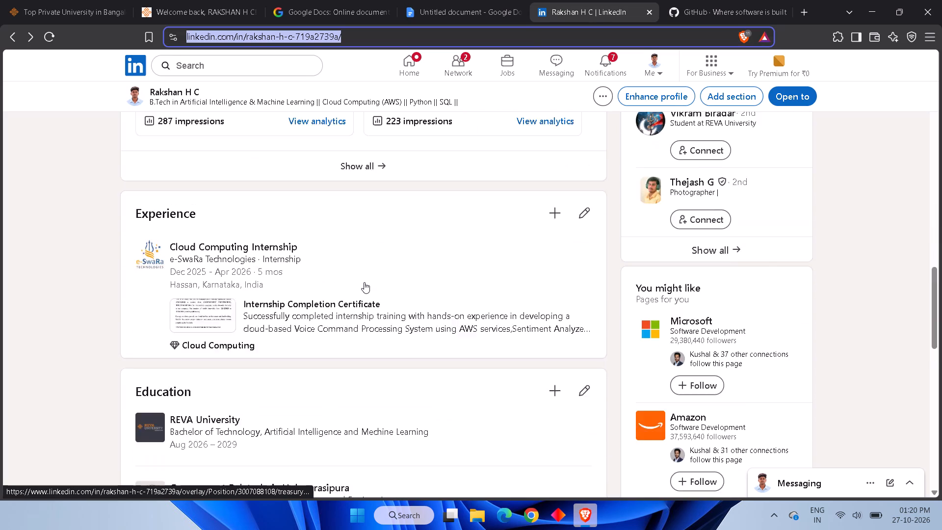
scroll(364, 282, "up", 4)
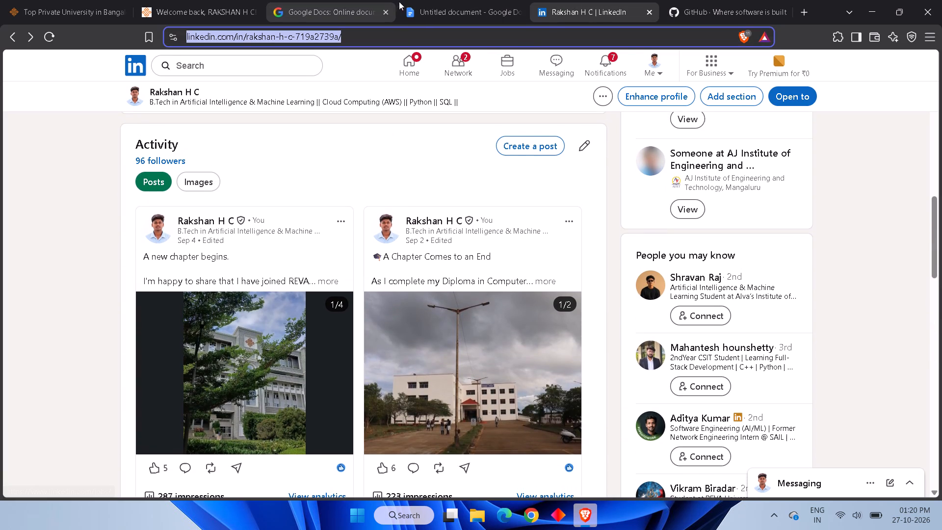
Add an About label on a new line below the LinkedIn link in the Google Docs document, with its colon aligned to the lines above.
left_click(475, 10)
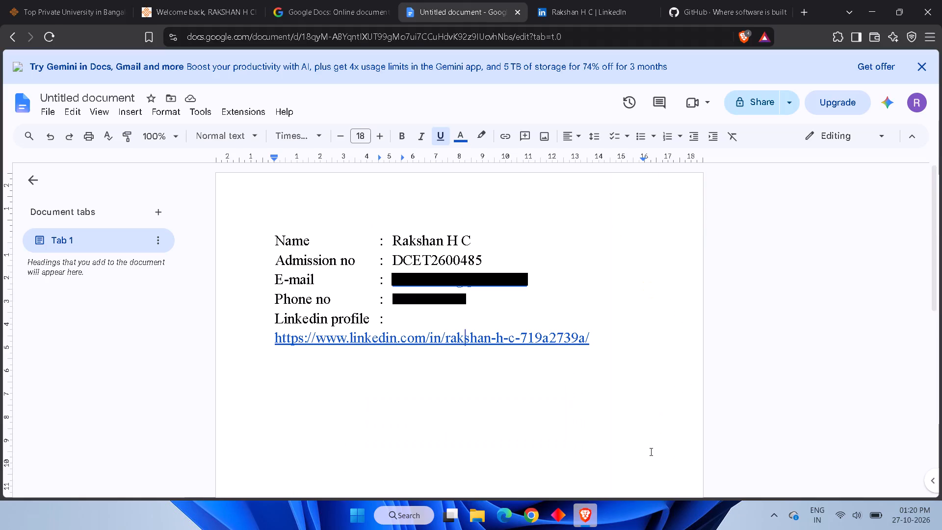
left_click(633, 333)
key("Return")
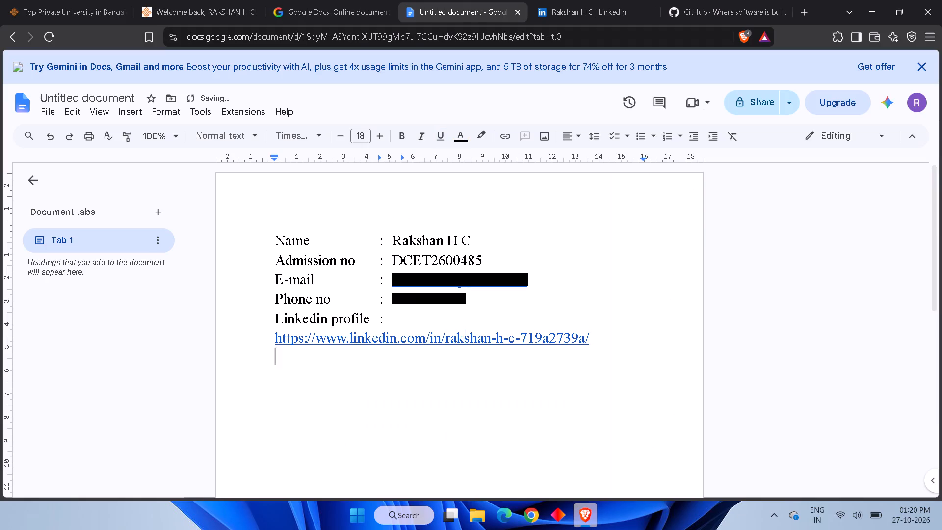
key("Return")
key("BackSpace")
key("shift+a")
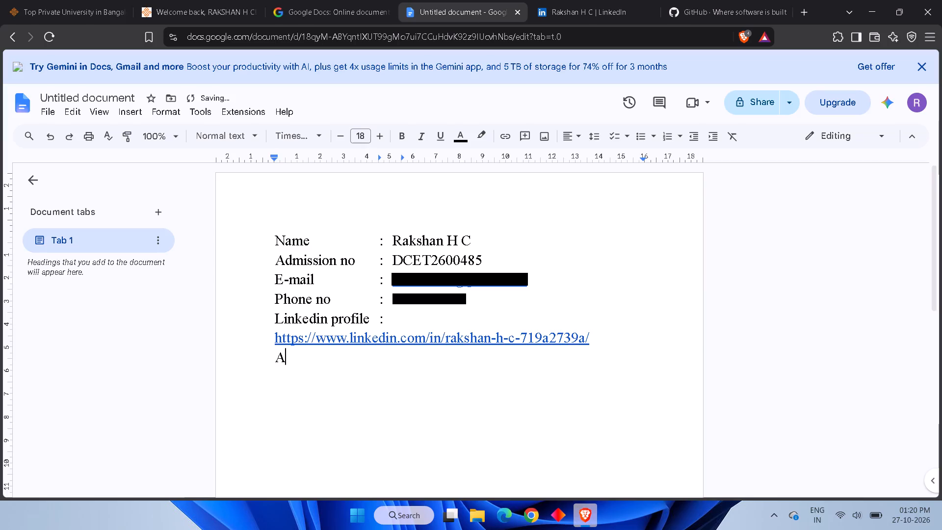
type("bout")
key("space")
key("Tab")
key("shift+colon")
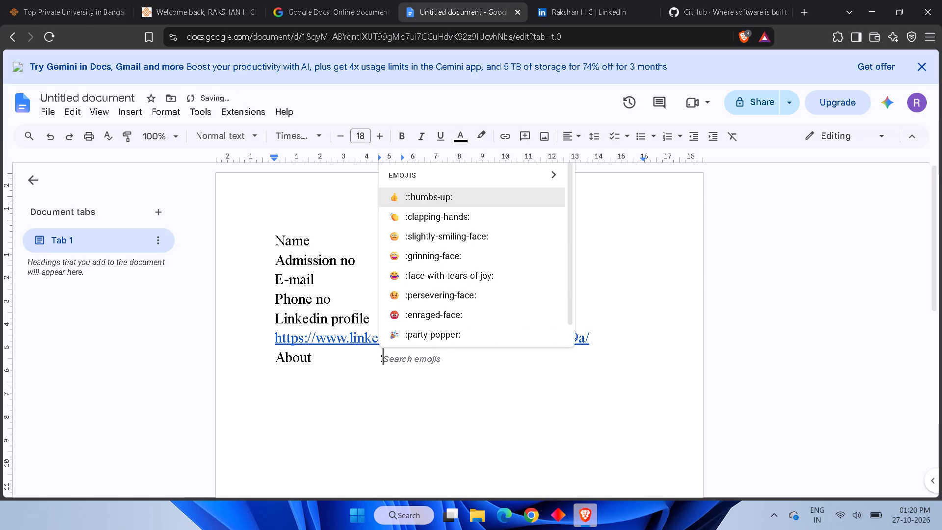
key("space")
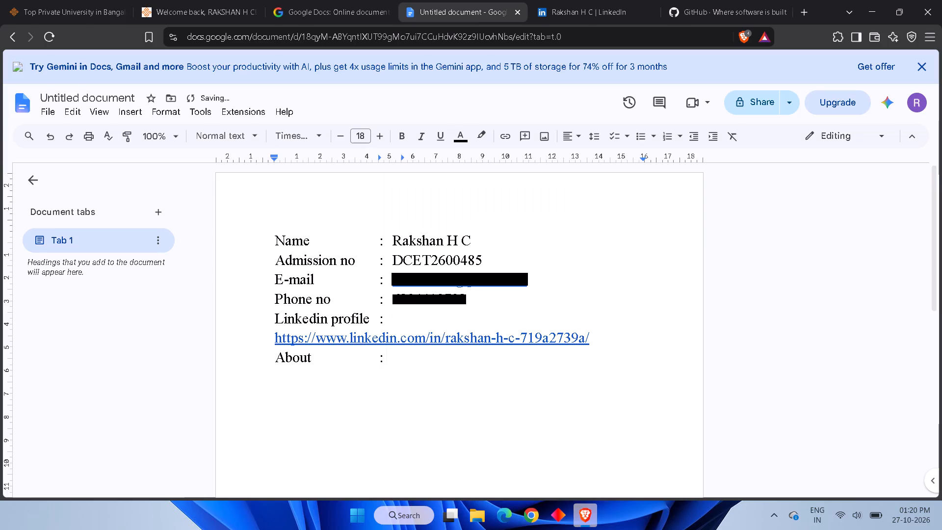
key("Tab")
key("BackSpace")
key("space")
key("space")
Begin the About text with "I am" followed by the student's first name in lowercase.
key("shift+i")
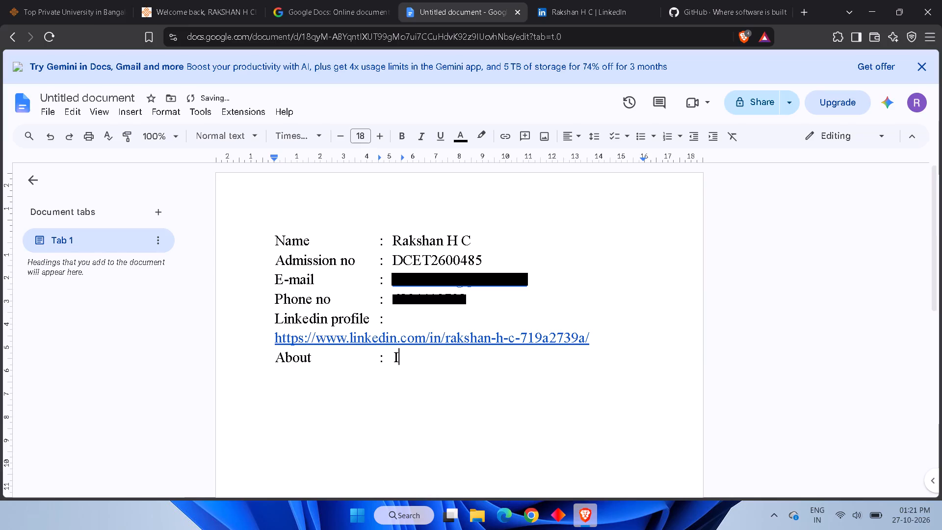
key("space")
type("am")
key("space")
type("ra")
type("kshan")
key("space")
Continue the About text with "i am from hassan," after the student's first name.
type("i am")
key("space")
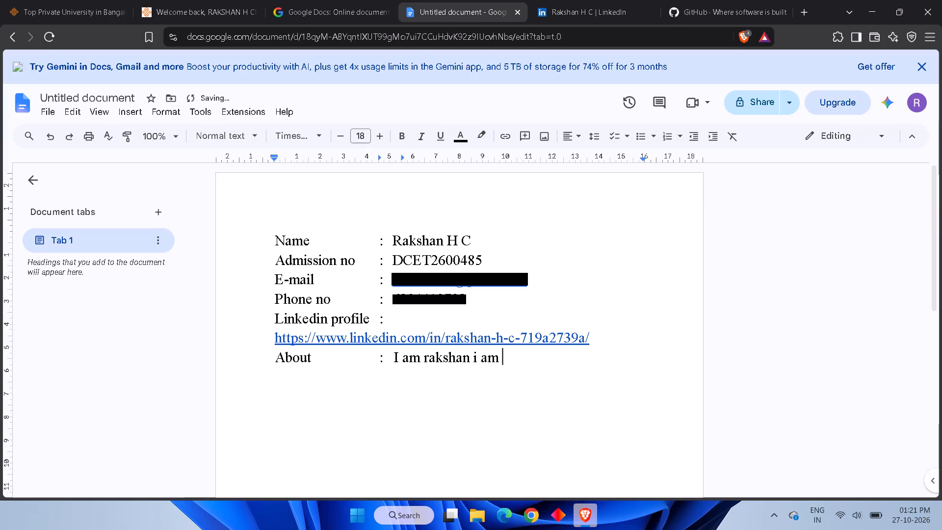
type("fron")
key("BackSpace")
type("m")
key("space")
type("ha")
type("ssa")
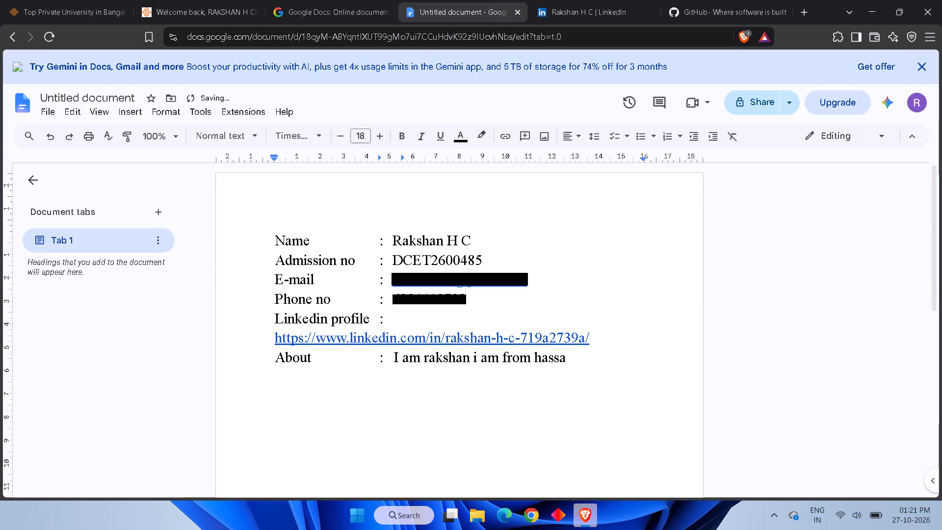
key("n")
key("space")
key("BackSpace")
key("comma")
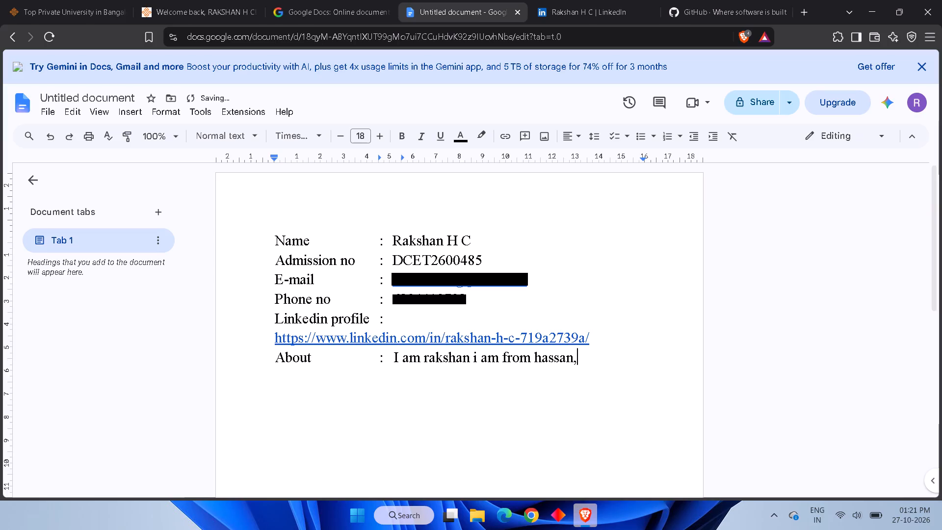
Continue the About text with "i am currently pursuing" after the comma.
type("i an")
key("BackSpace")
type("m currently")
key("space")
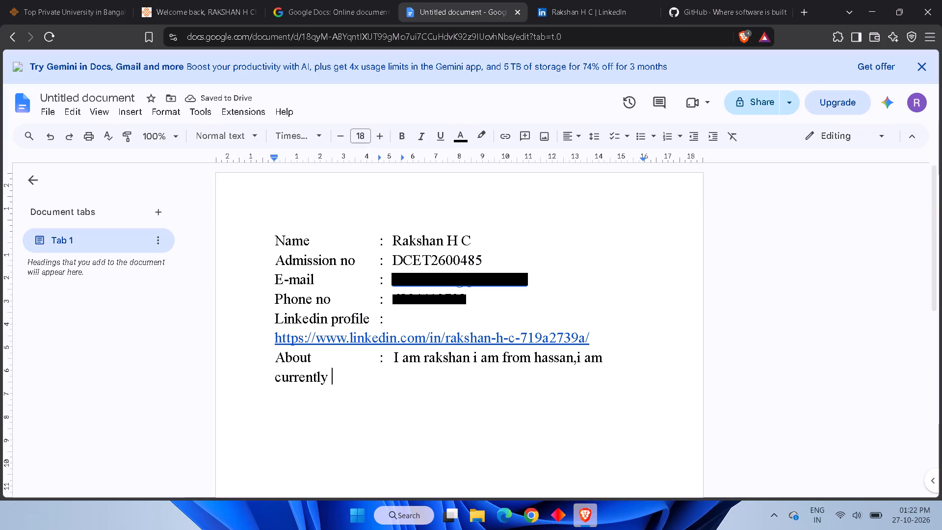
type("pue")
key("BackSpace")
type("rs")
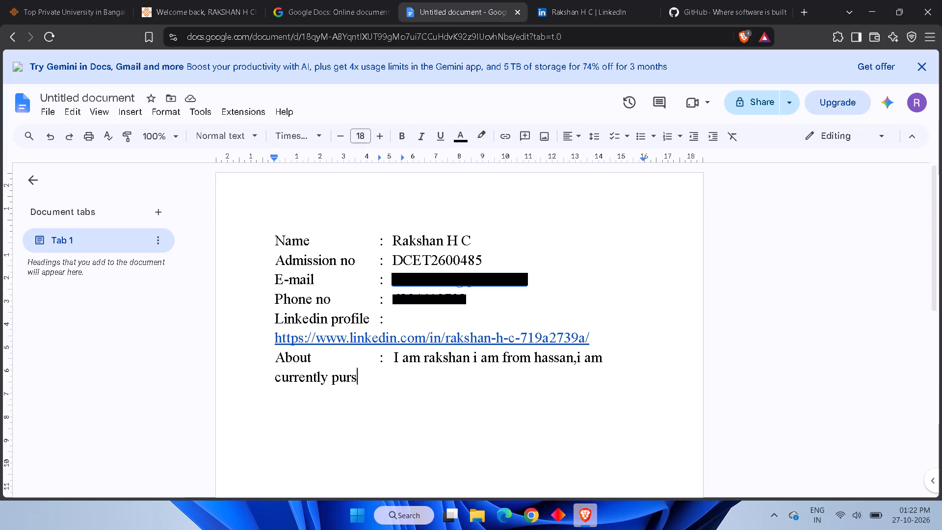
key("BackSpace")
key("BackSpace")
key("BackSpace")
type("ersuing")
key("space")
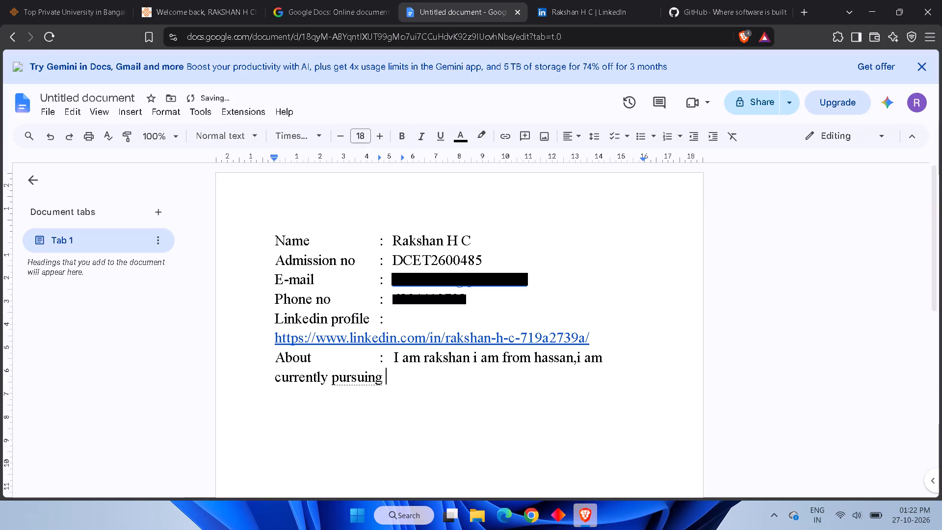
Look up the dictionary definition of "pursuing" in the About text, and close the dictionary.
right_click(371, 381)
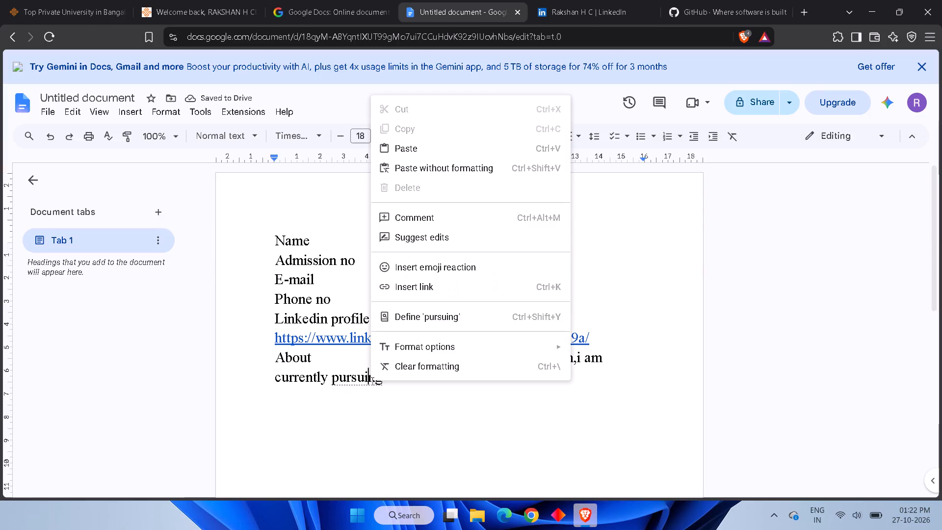
left_click(464, 324)
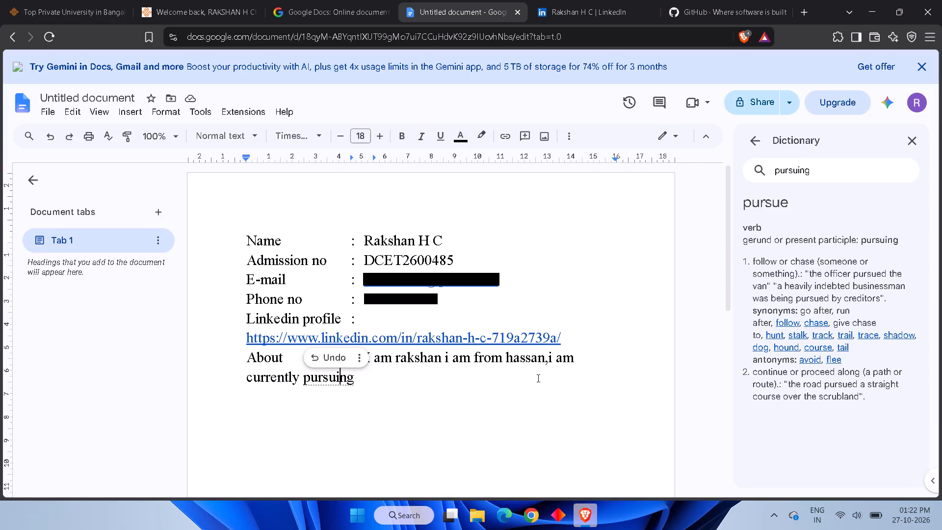
left_click(916, 137)
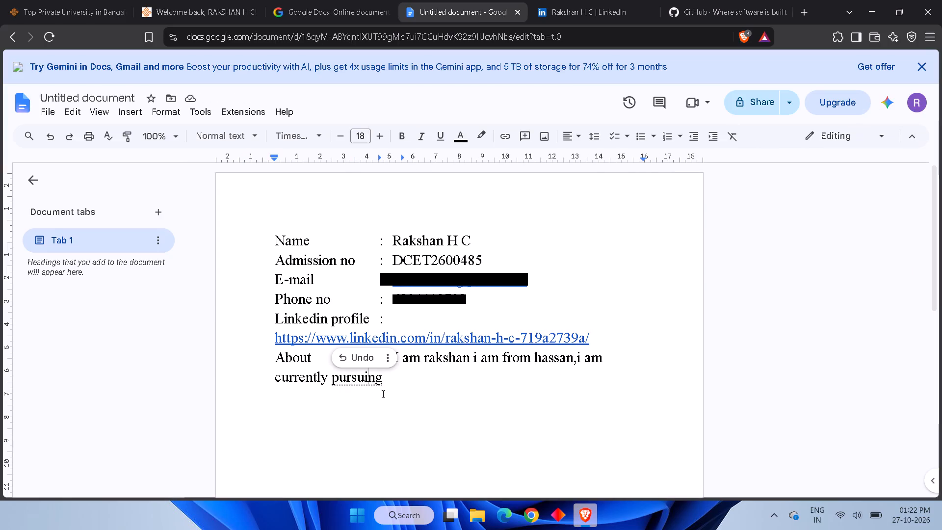
Insert an "e" after the "p" of "pursuing" in the About text.
left_click(340, 382)
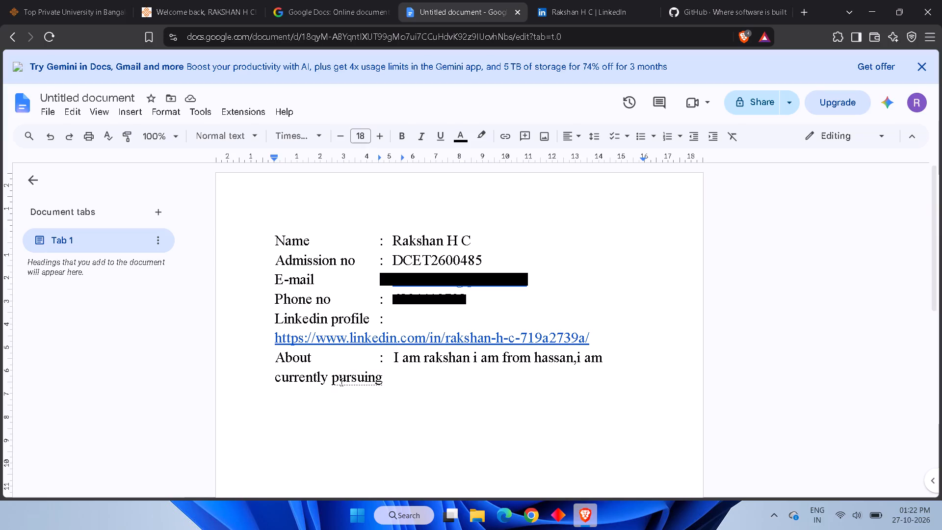
key("e")
left_click(399, 383)
Correct the misspelled "peursuing" in the About text to "pursuing" with the spelling and grammar check, and close the check.
right_click(378, 379)
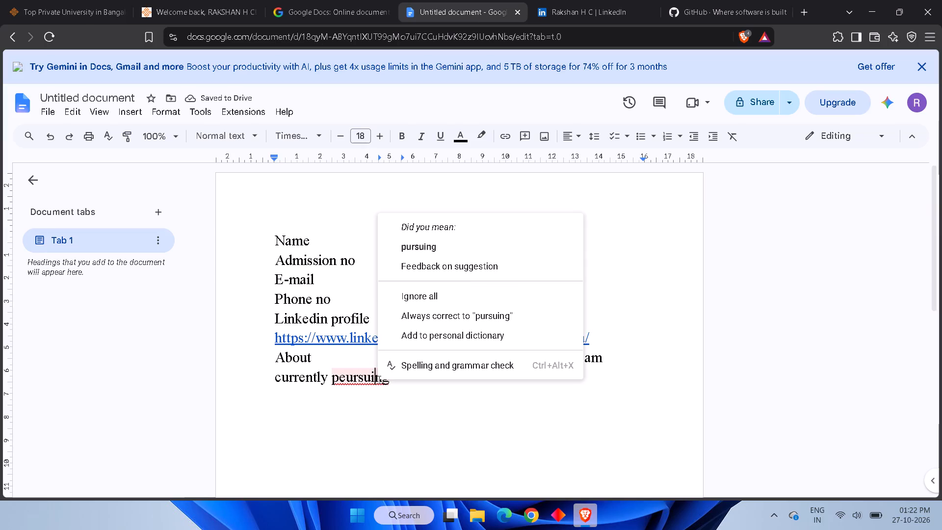
left_click(419, 371)
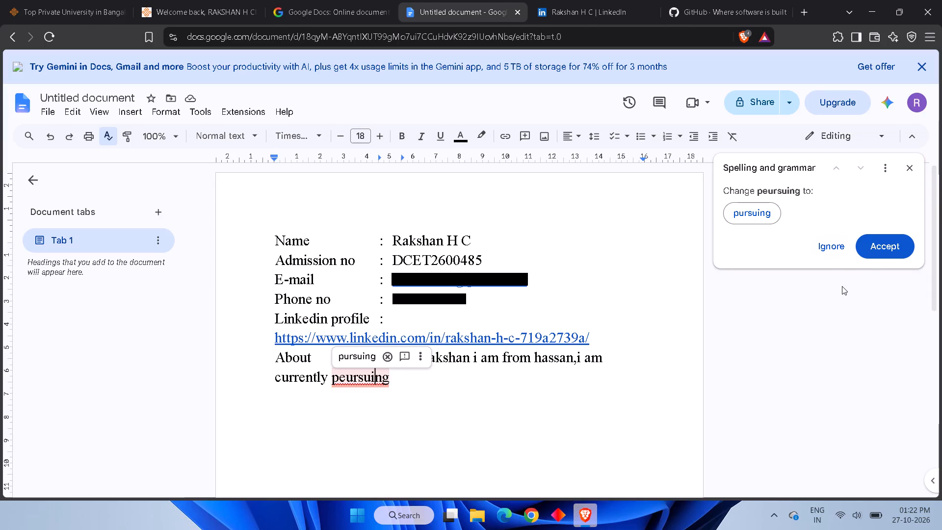
left_click(878, 248)
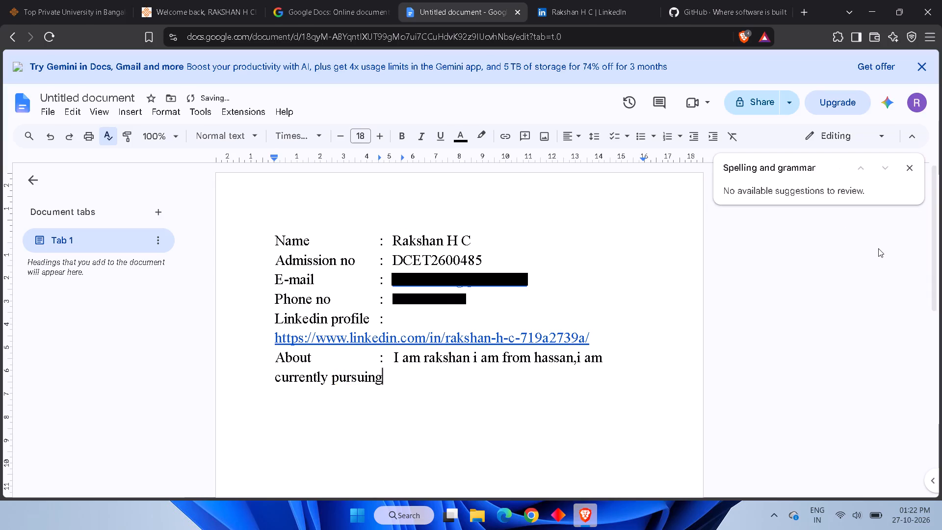
key("space")
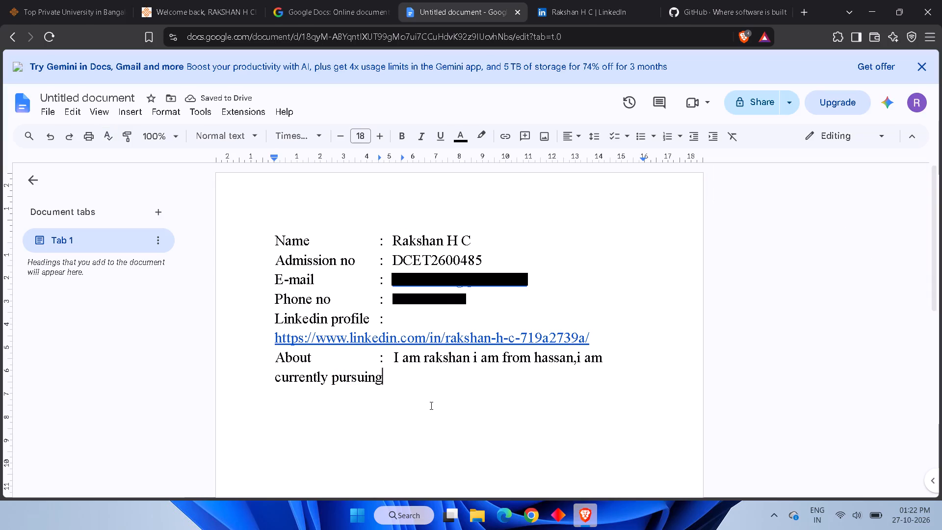
Continue the About text with "B-tech in reva university" after "pursuing".
key("space")
key("b")
key("BackSpace")
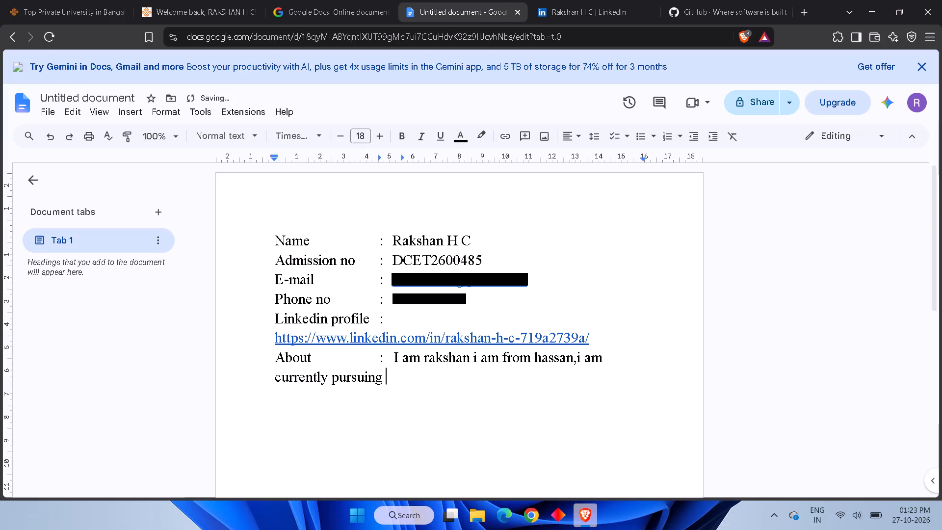
key("shift+b")
key("minus")
type("tech")
key("space")
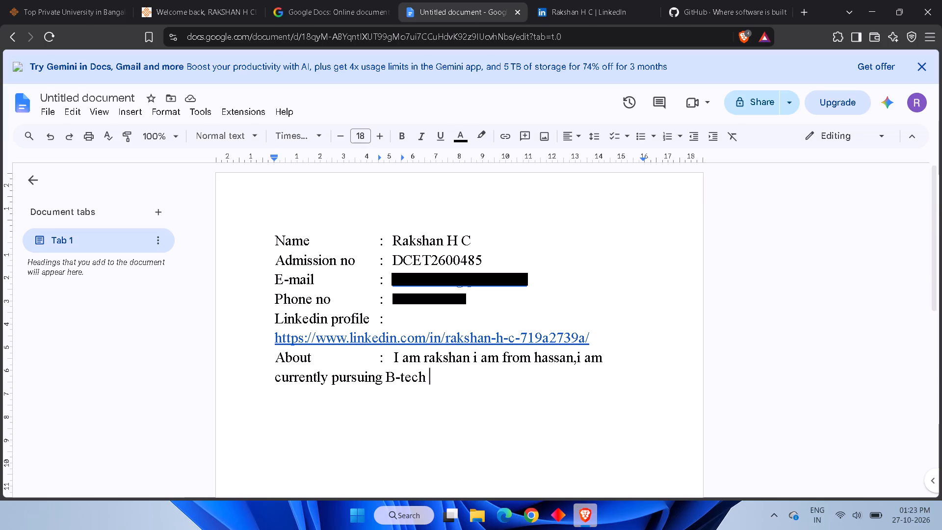
type("in")
key("space")
type("reva")
key("space")
type("un")
type("iversity")
key("space")
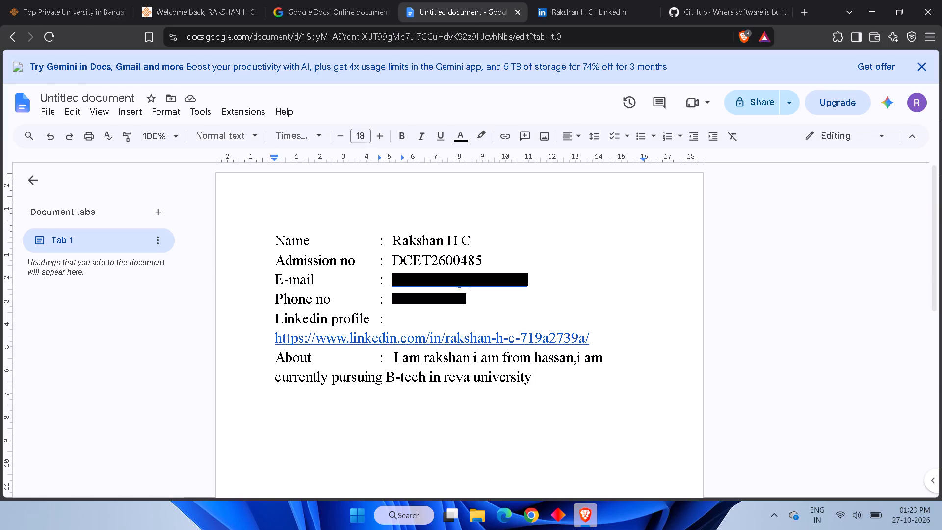
Continue the About text with "department of AIML" after "university".
key("shift+d")
key("BackSpace")
type("departmenr`")
key("BackSpace")
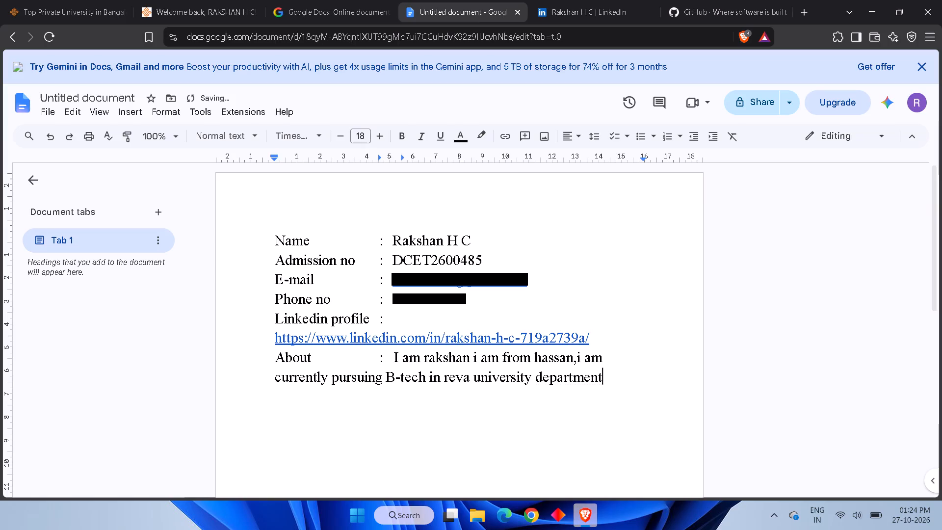
key("space")
type("of")
key("space")
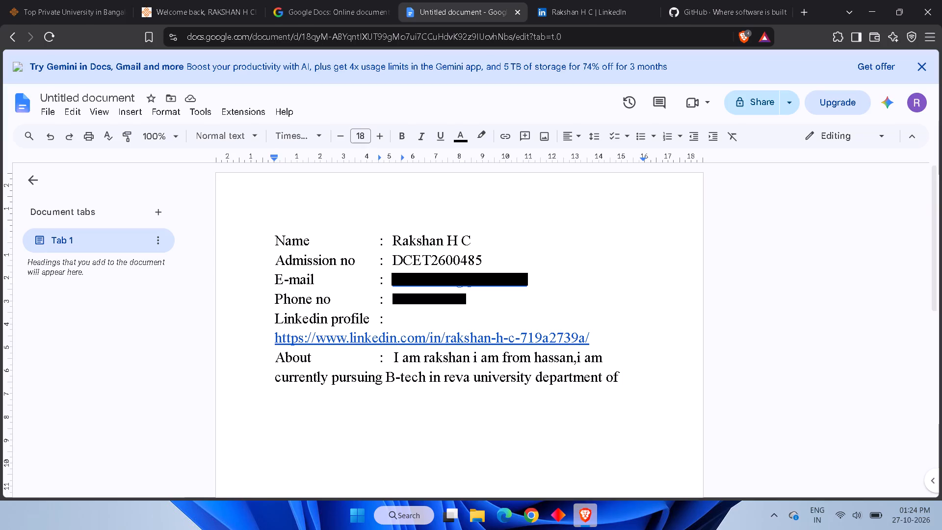
key("shift+a")
key("shift+i")
type("ML")
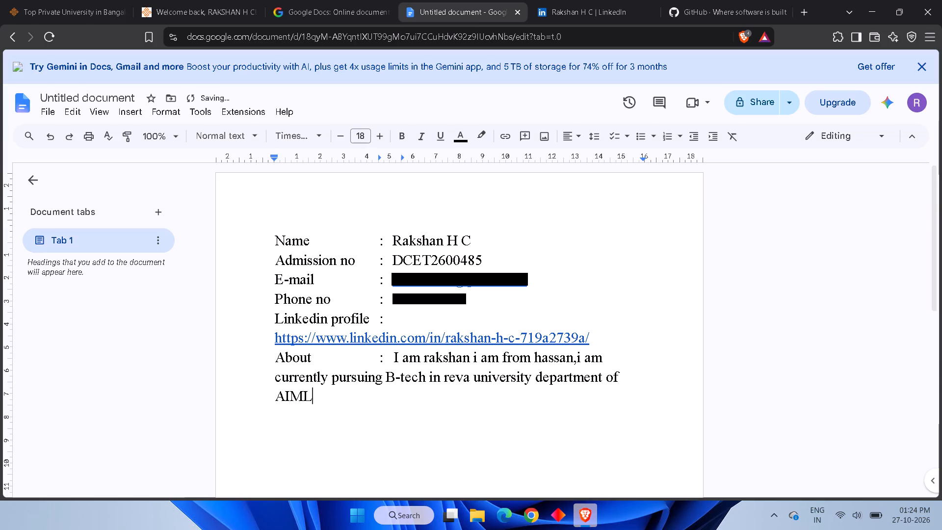
key("Return")
key("BackSpace")
key("BackSpace")
type("L")
key("space")
Replace the space between "university" and "department" in the About text with a comma.
left_click(537, 378)
key("BackSpace")
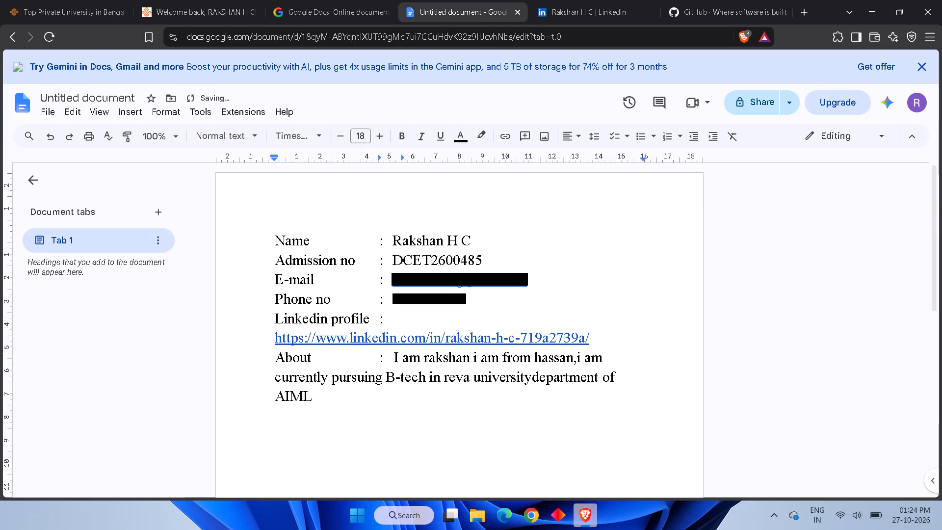
key("comma")
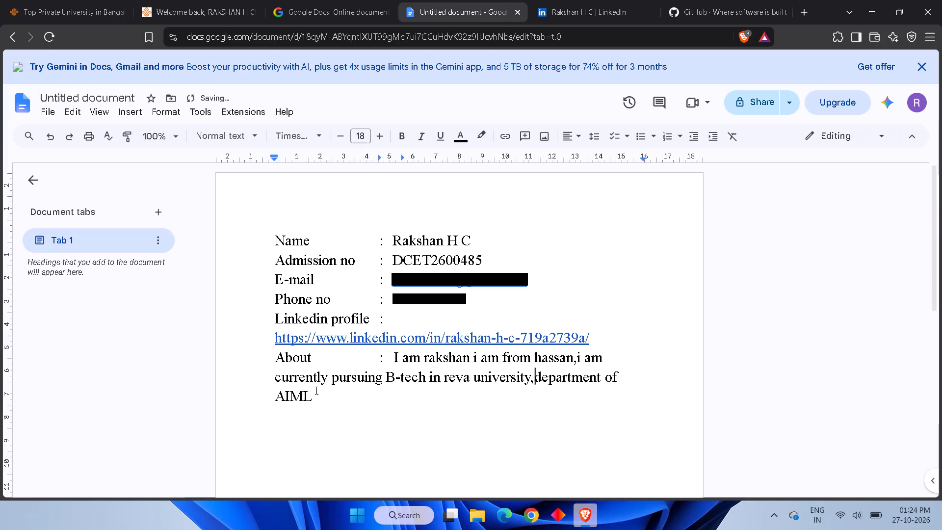
Change "AIML" at the end of the About text to "CSE(AIML)".
left_click(315, 391)
key("Left")
key("Left")
key("Left")
key("Left")
key("Left")
type("CS")
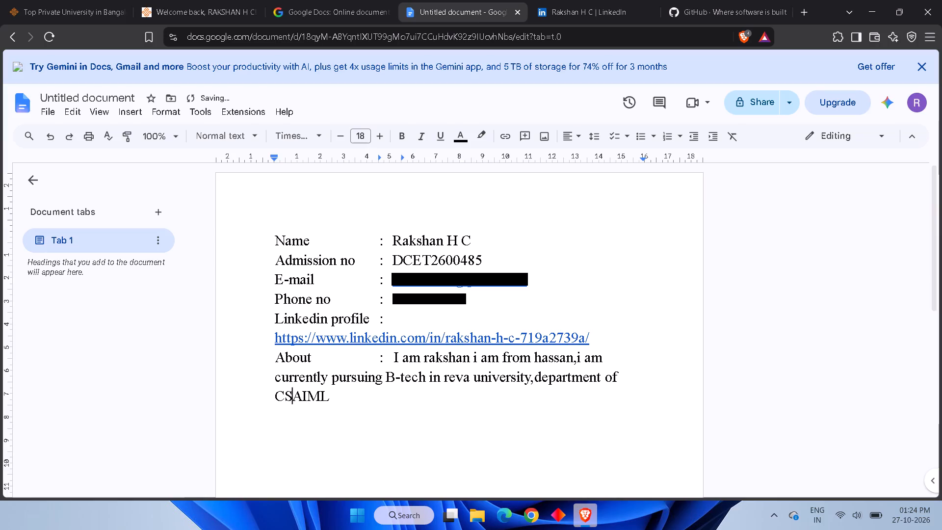
key("shift+e")
key("shift+parenleft")
key("Right")
key("Right")
key("Right")
key("Right")
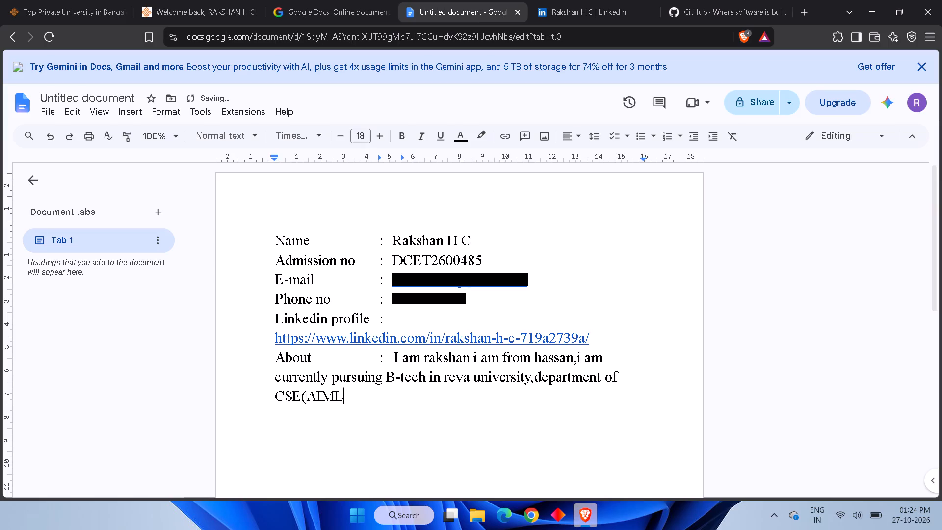
key("shift+parenright")
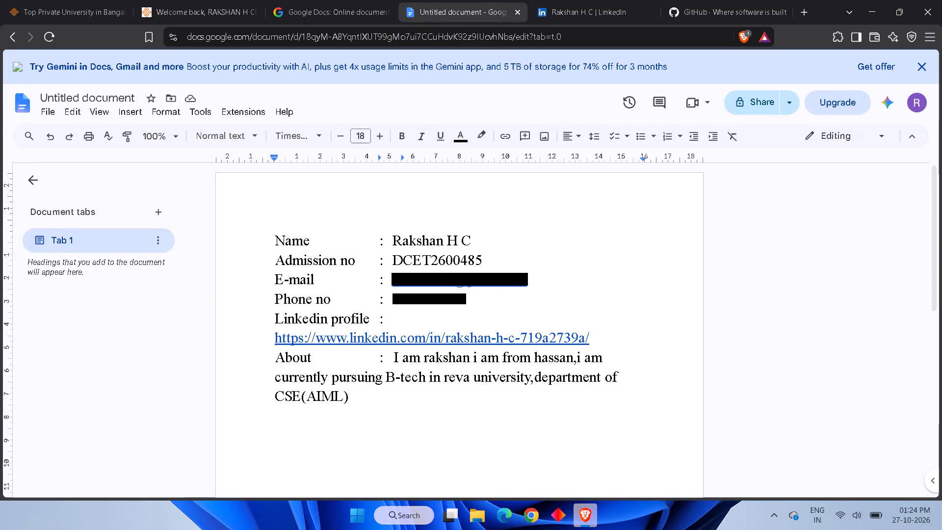
Continue the About text with a comma and "I am completed" after "CSE(AIML)".
key("comma")
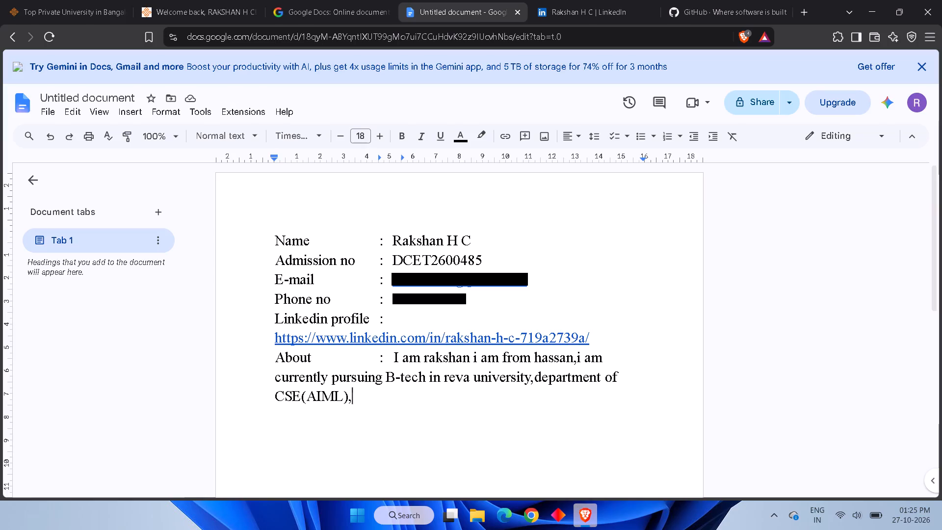
key("i")
key("BackSpace")
type("I am")
key("space")
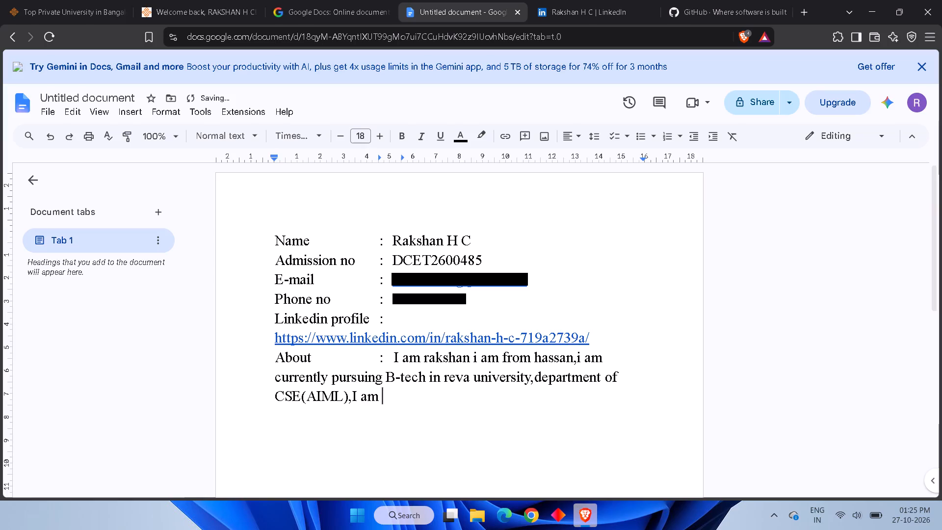
type("comple")
type("ated")
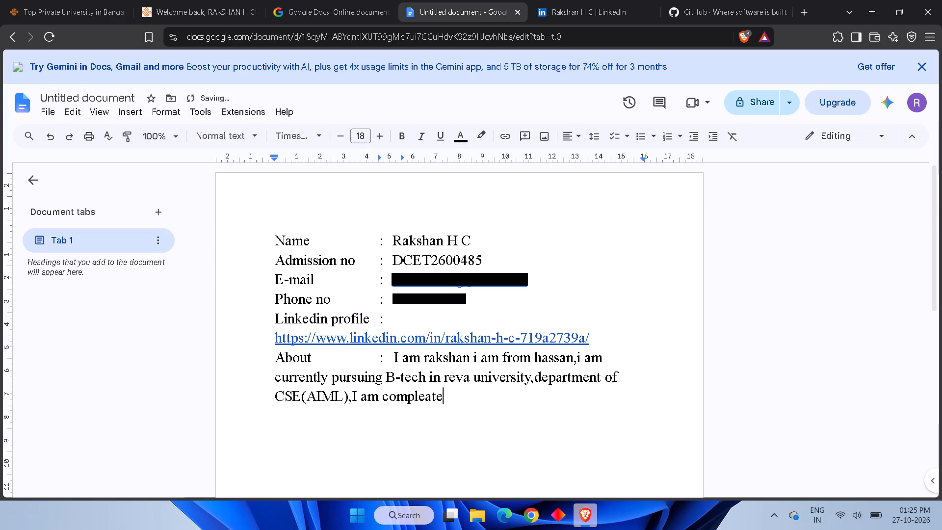
key("space")
Continue the About text with "Diploma Polytechnic" after "completed".
key("shift+d")
key("i")
key("p")
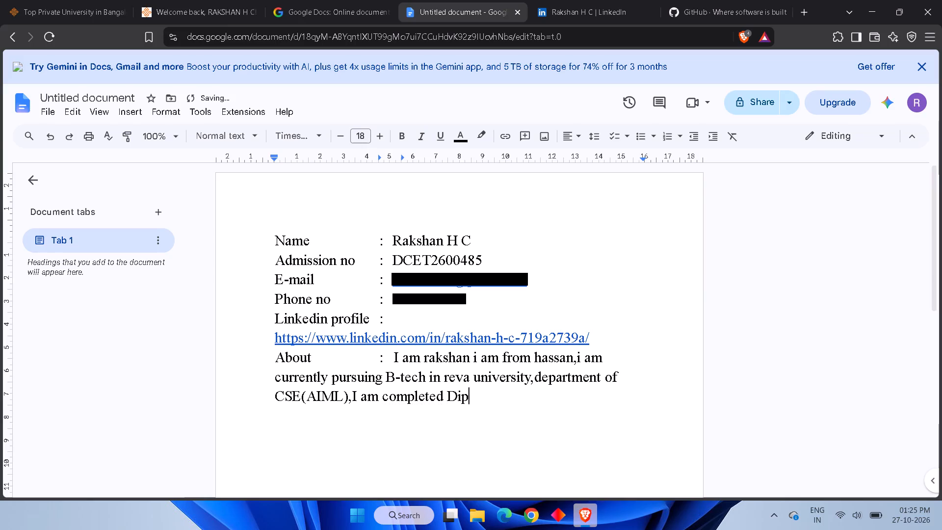
type("loma")
key("space")
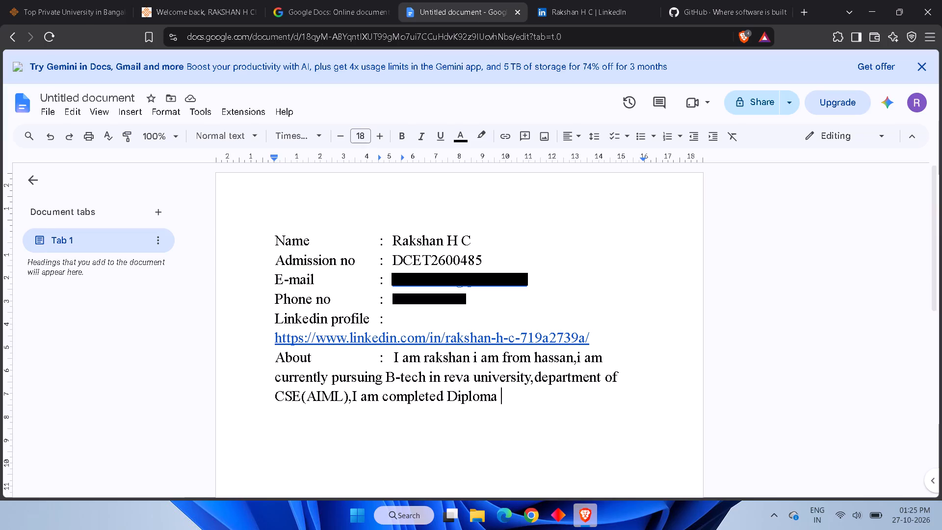
key("p")
key("BackSpace")
type("Pol")
type("ytechnic")
key("space")
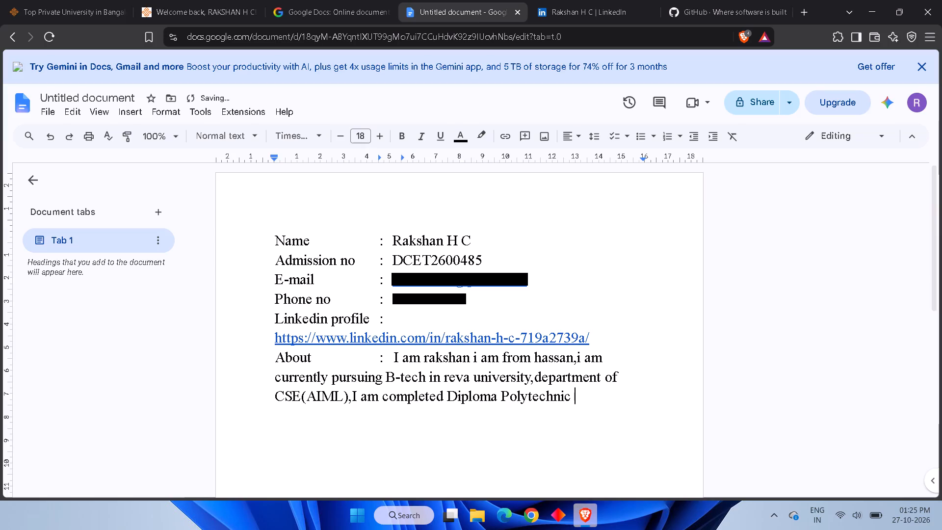
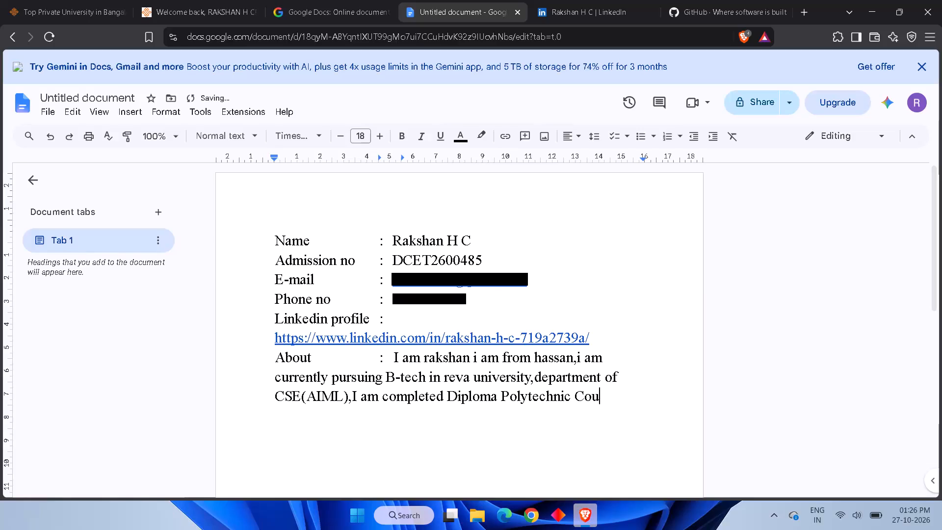
Complete the word after "Diploma Polytechnic" in the About text and correct its spelling to "Course".
type("cs")
key("space")
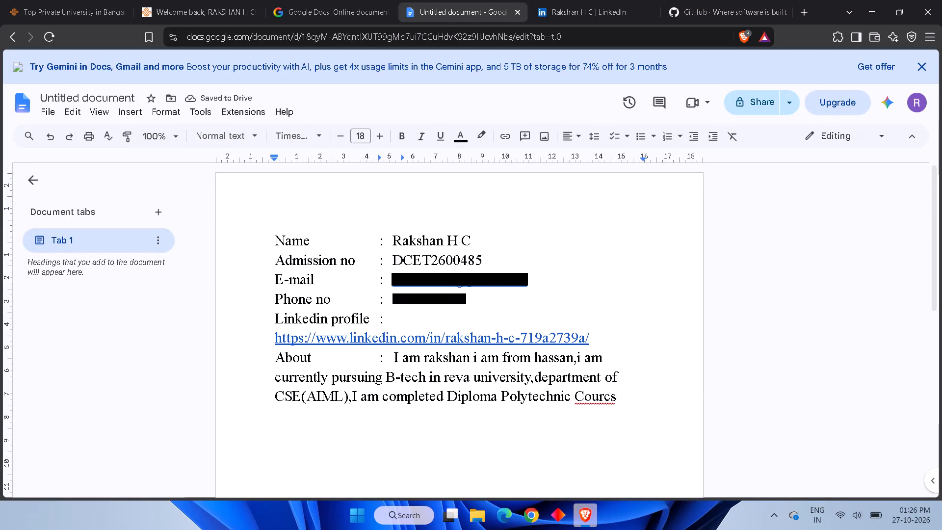
right_click(604, 404)
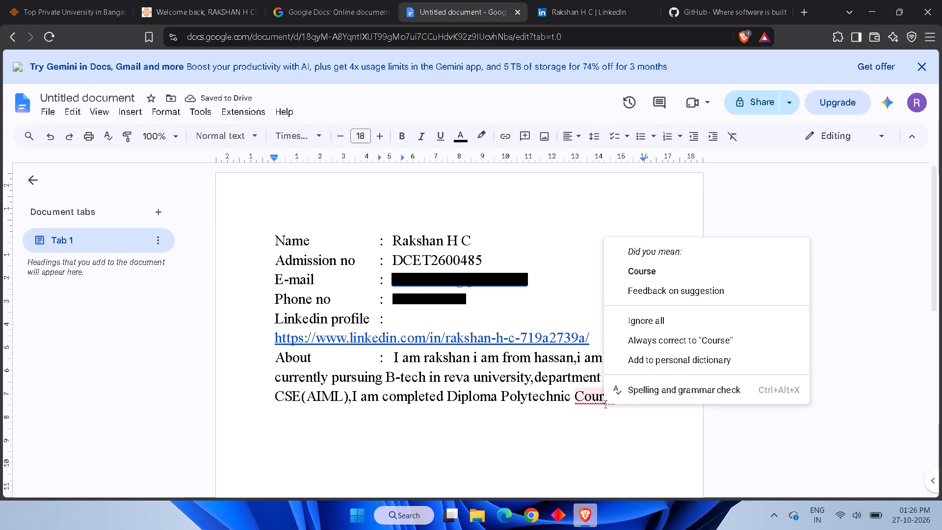
left_click(704, 279)
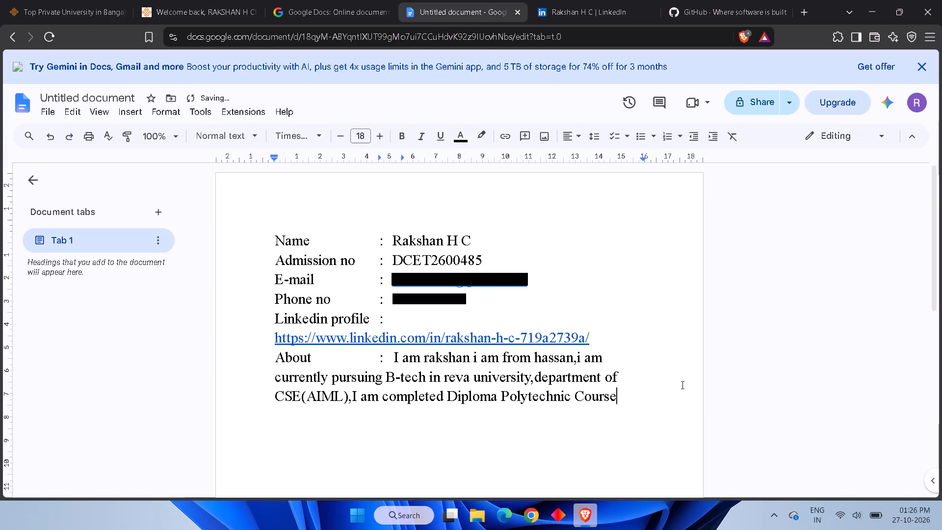
Continue the About text with "in Holenarasipura" after "Diploma Polytechnic Course".
key("space")
type("in")
key("space")
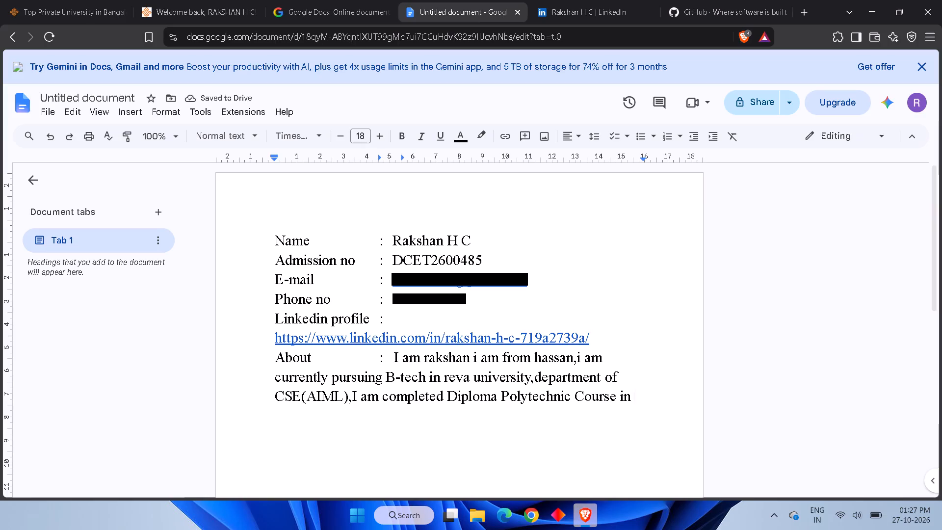
key("BackSpace")
key("BackSpace")
key("BackSpace")
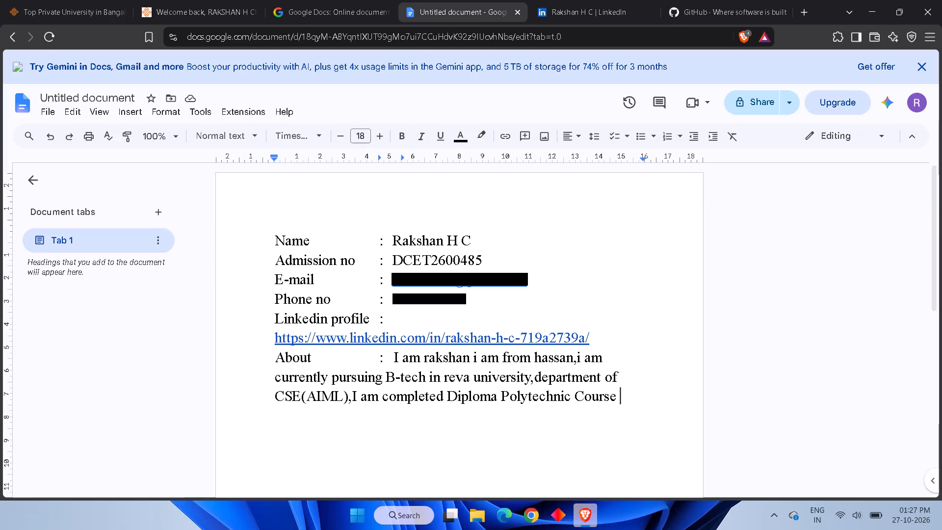
type("in")
key("space")
type("Ho")
type("lenarasipura")
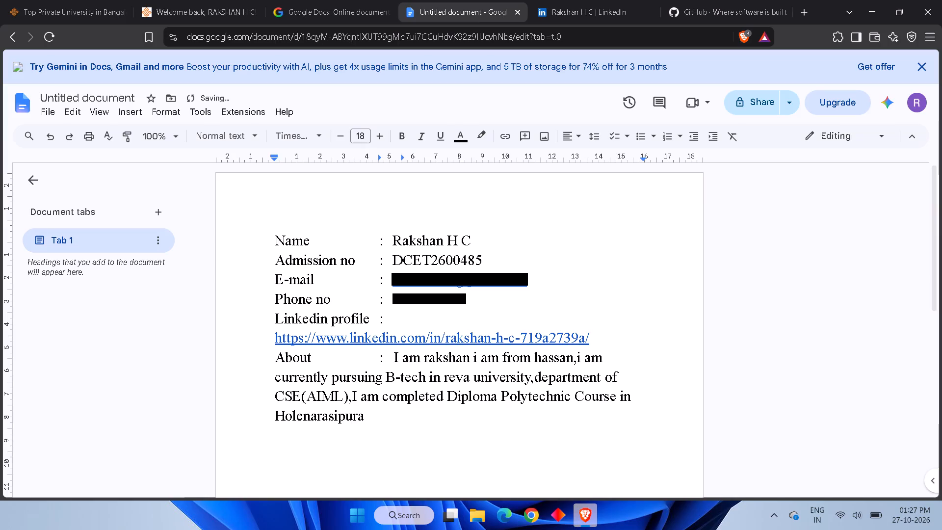
Add an "Education" label on a new line below the About text, with a colon aligned to the rows above.
key("Return")
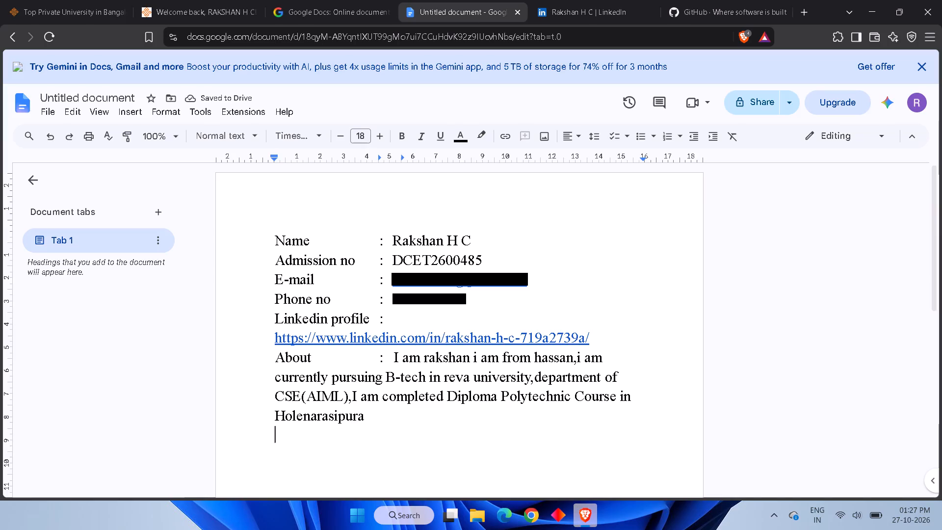
key("shift+e")
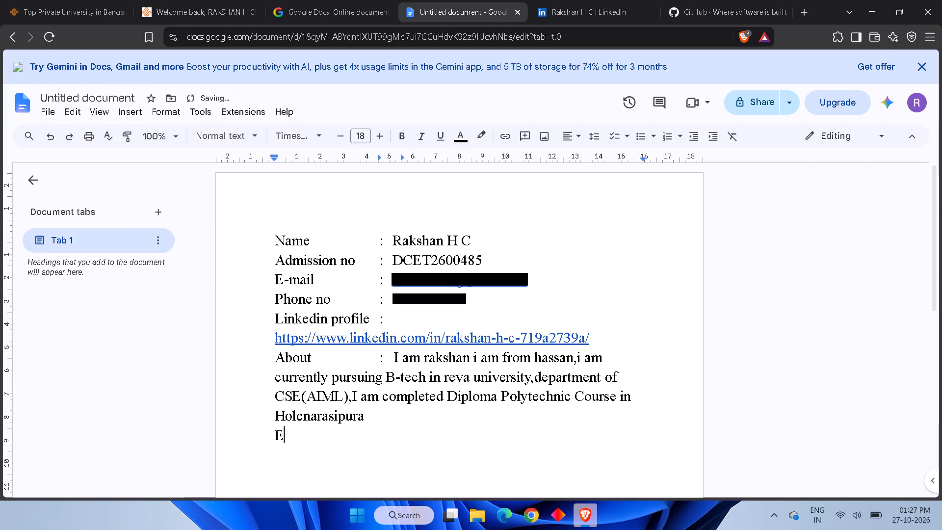
type("ducation")
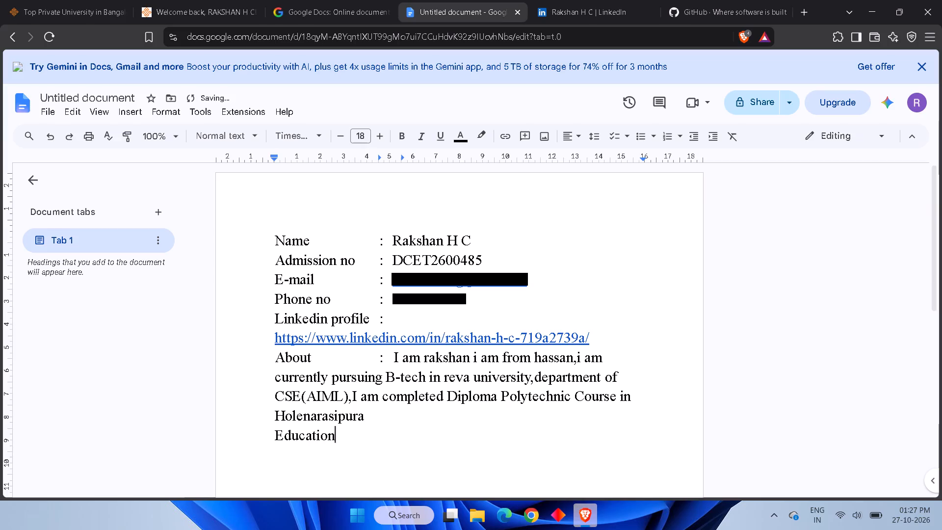
key("Tab")
key("shift+colon")
key("space")
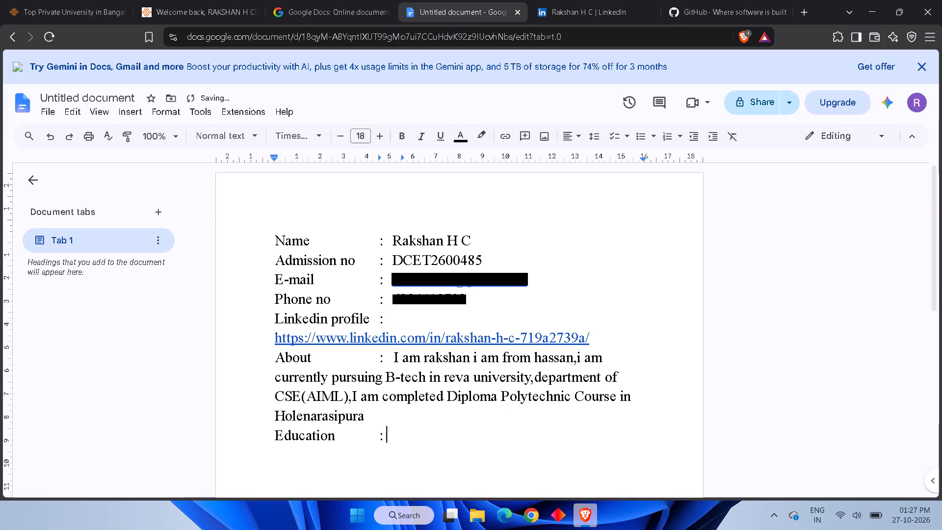
key("Tab")
key("BackSpace")
key("space")
key("space")
Enter "SSLC,Diploma" as the Education value.
type("SS")
type("LC")
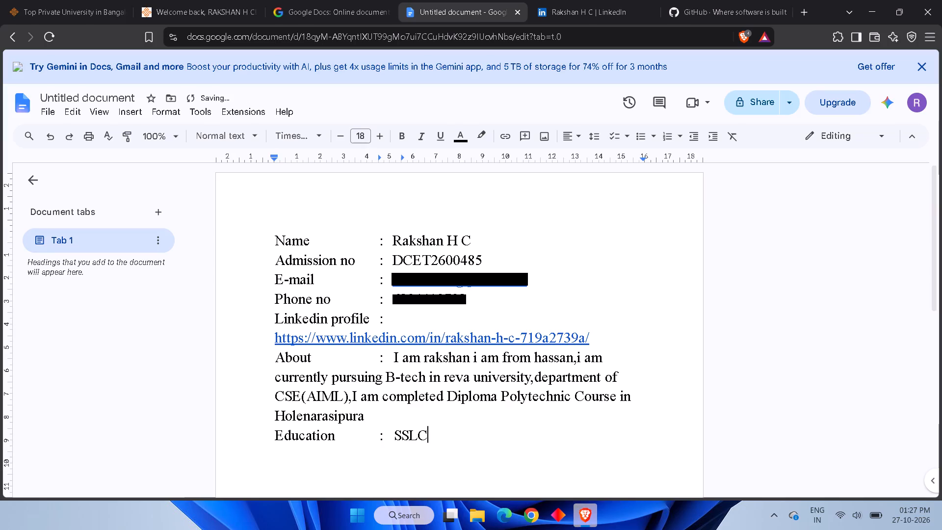
key("comma")
key("shift+d")
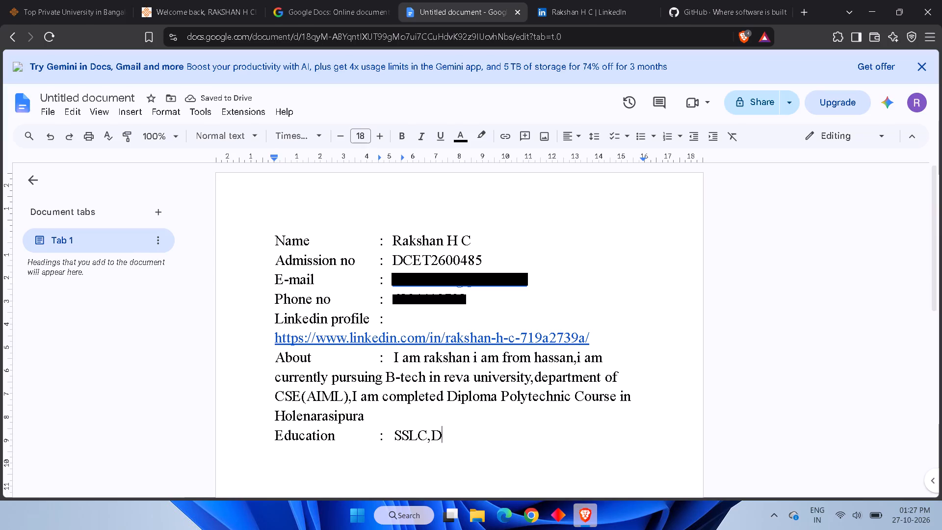
type("iploma")
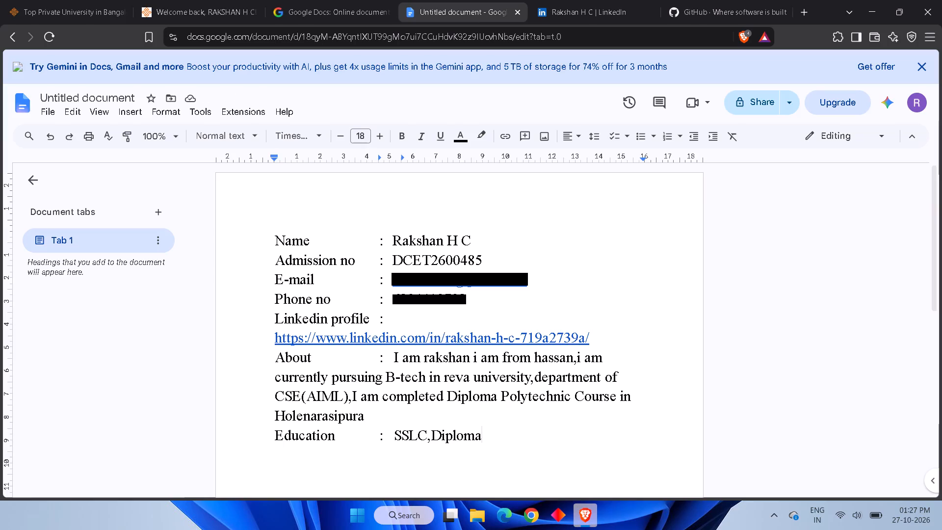
Start a new line below Education with the label "Exprence" followed by a tab space.
key("Return")
key("shift+e")
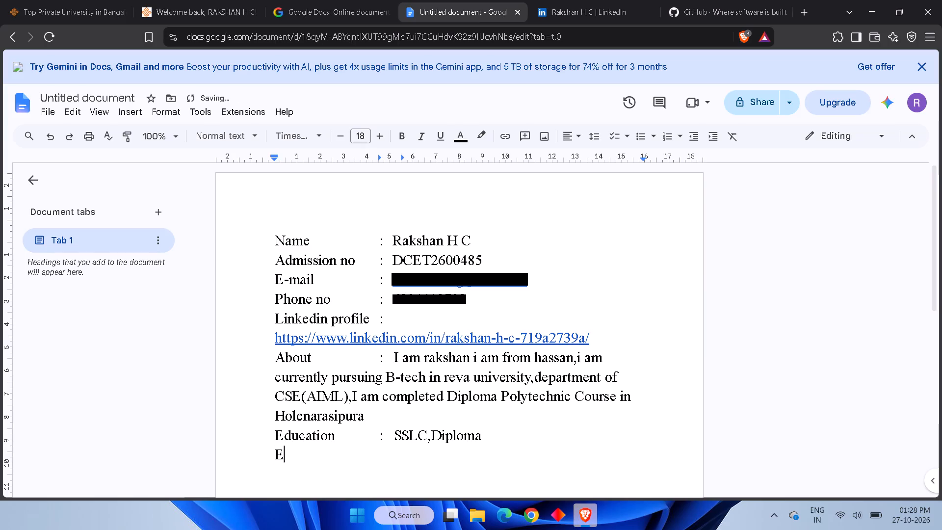
key("x")
type("pre")
type("nce")
key("space")
key("Tab")
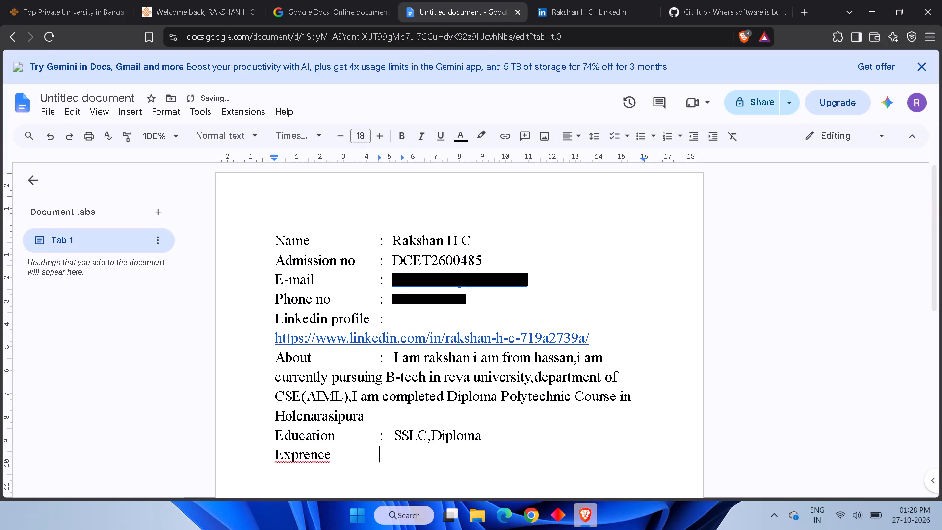
Rewrite the end of the new label so that it reads "Expirence", followed by a tab space.
scroll(541, 415, "left", 2)
key("BackSpace")
key("BackSpace")
key("BackSpace")
key("BackSpace")
key("BackSpace")
key("BackSpace")
key("BackSpace")
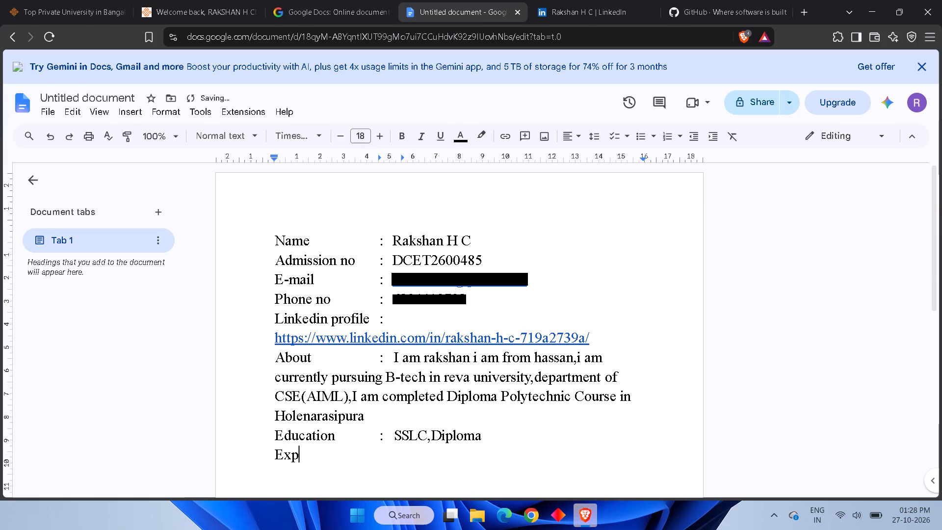
type("ire")
type("nce")
key("space")
key("Tab")
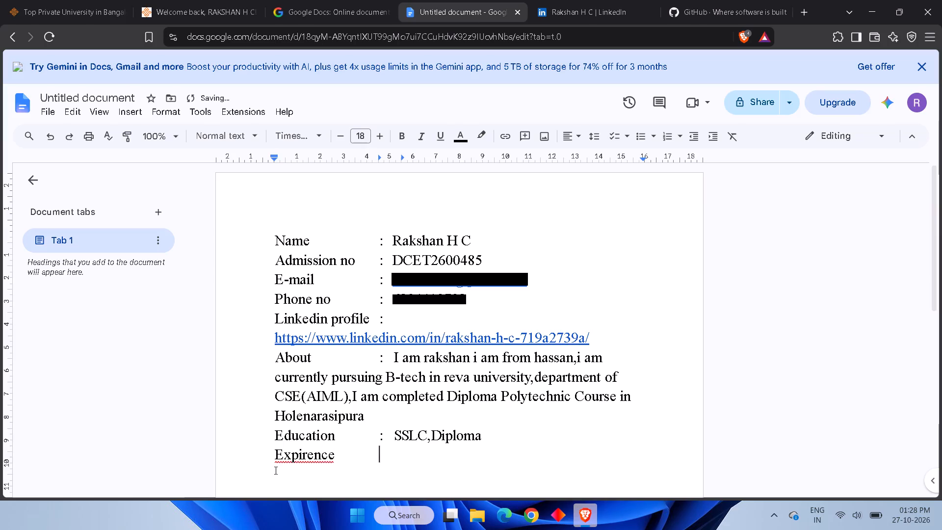
Correct the label's spelling to the suggested "Experience" and tab across to the colon column.
right_click(292, 455)
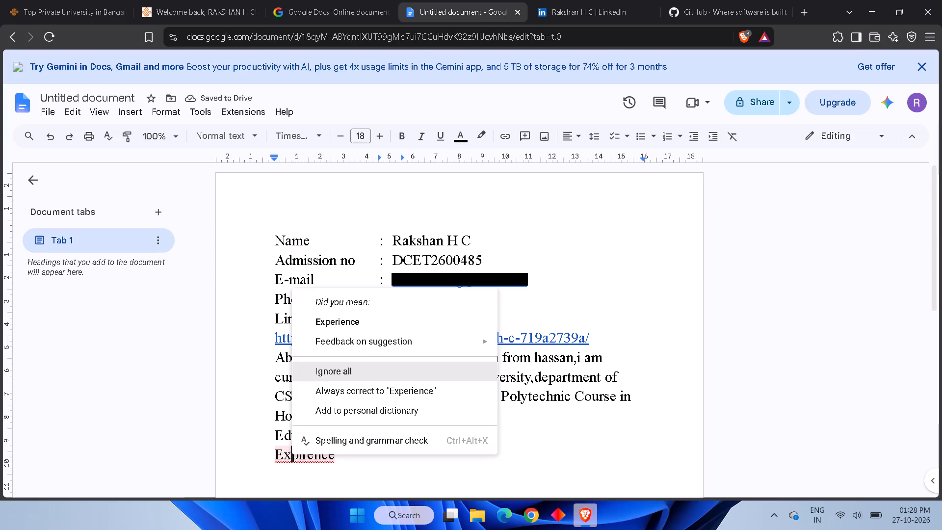
left_click(390, 321)
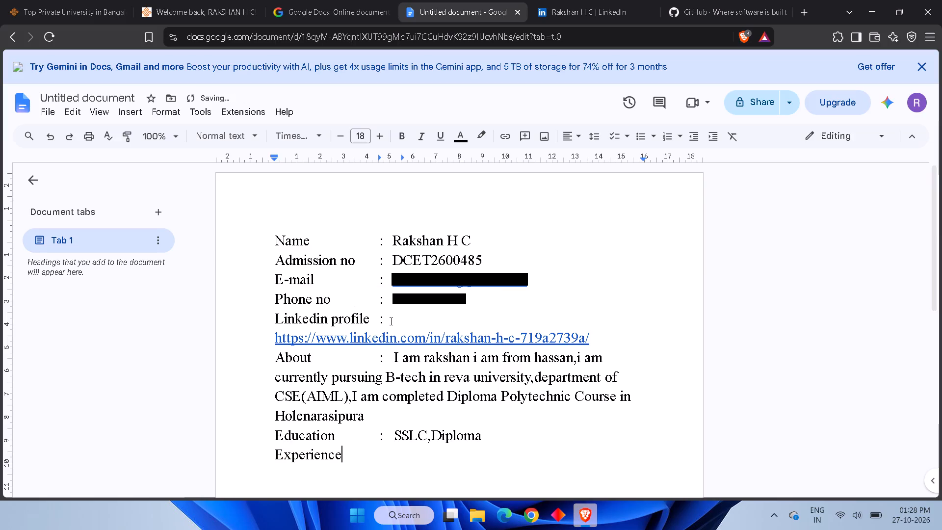
key("Tab")
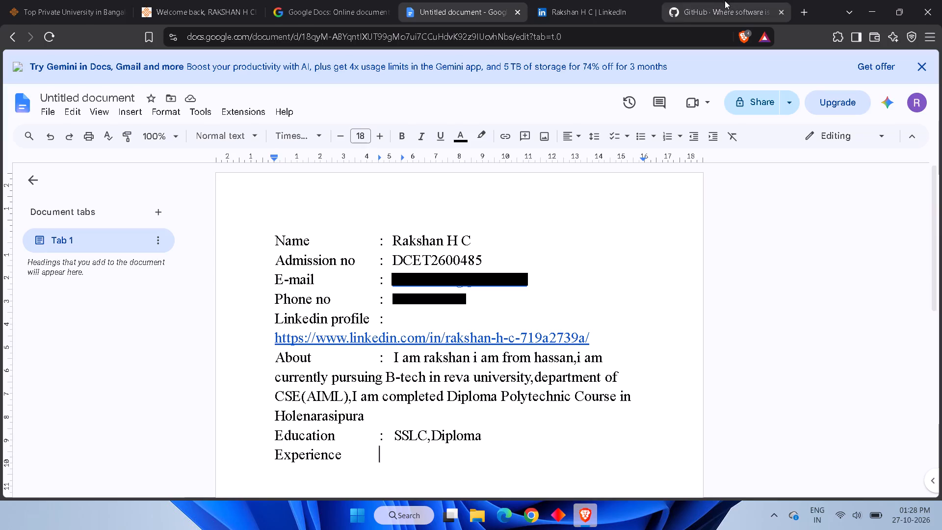
Switch to the LinkedIn profile and open the Cloud Computing Internship entry in its Experience section.
left_click(602, 1)
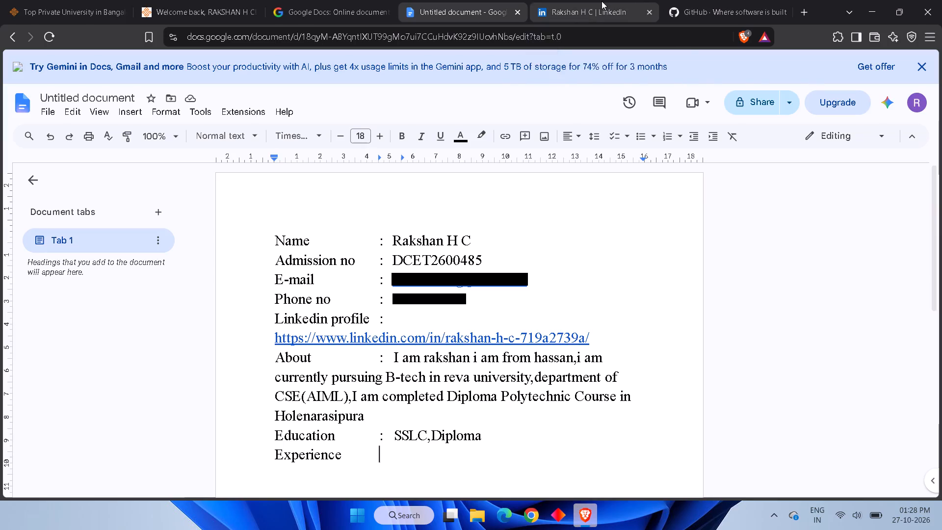
scroll(253, 305, "down", 5)
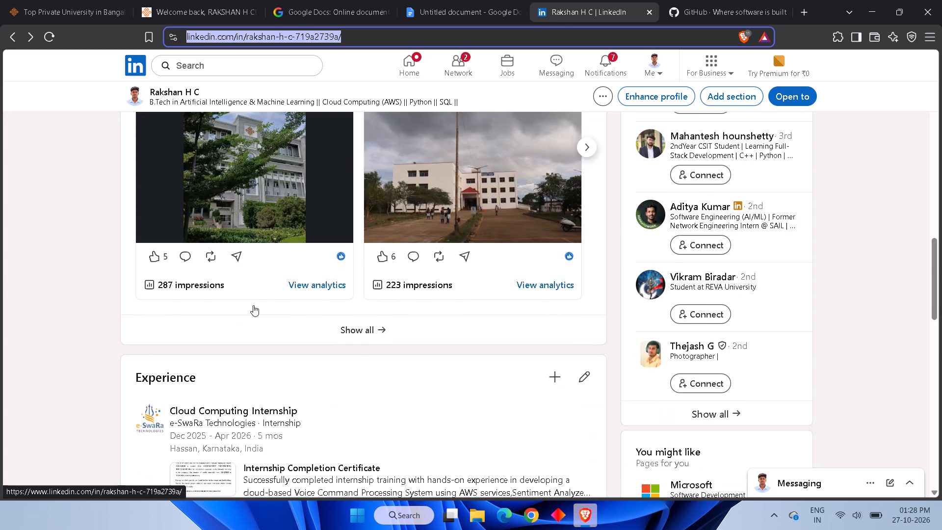
scroll(253, 305, "down", 1)
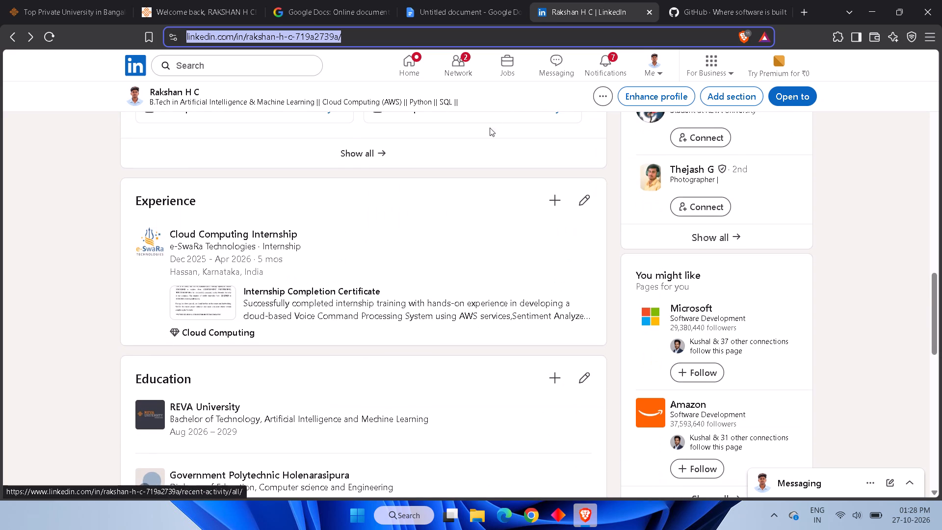
left_click(295, 234)
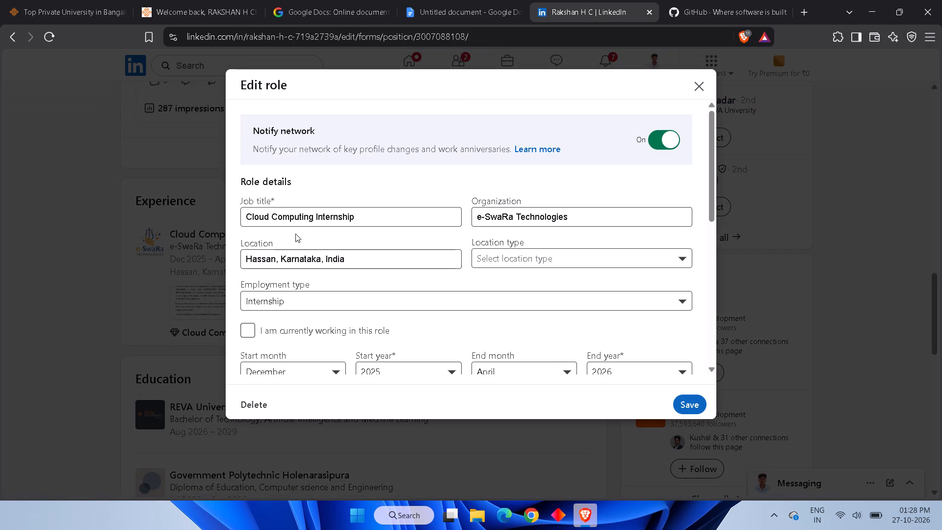
Close the role editor and copy the full description of the Internship Completion Certificate from the Experience section's media view.
left_click(695, 83)
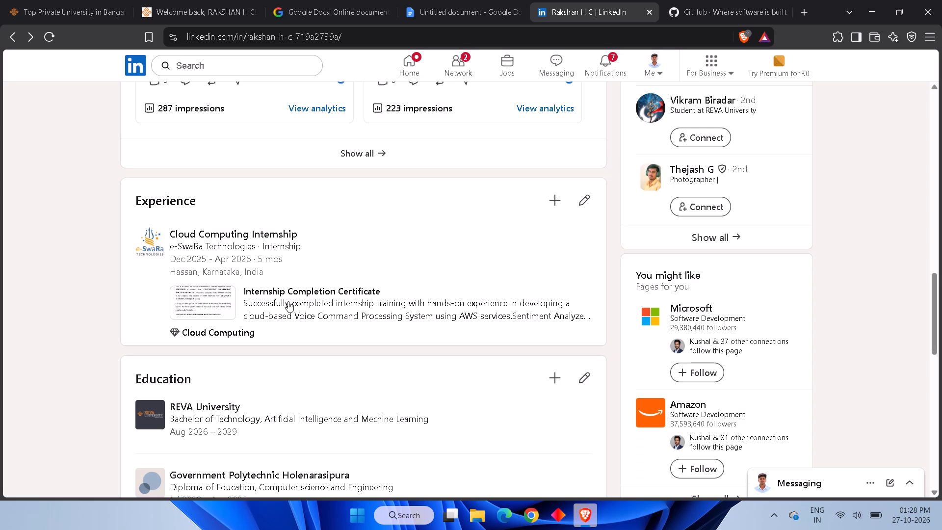
left_click(293, 301)
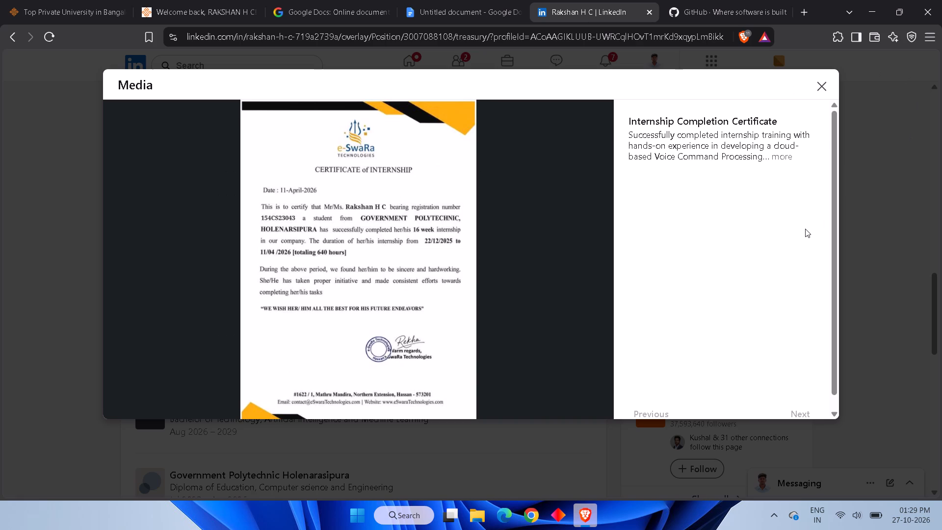
left_click(780, 156)
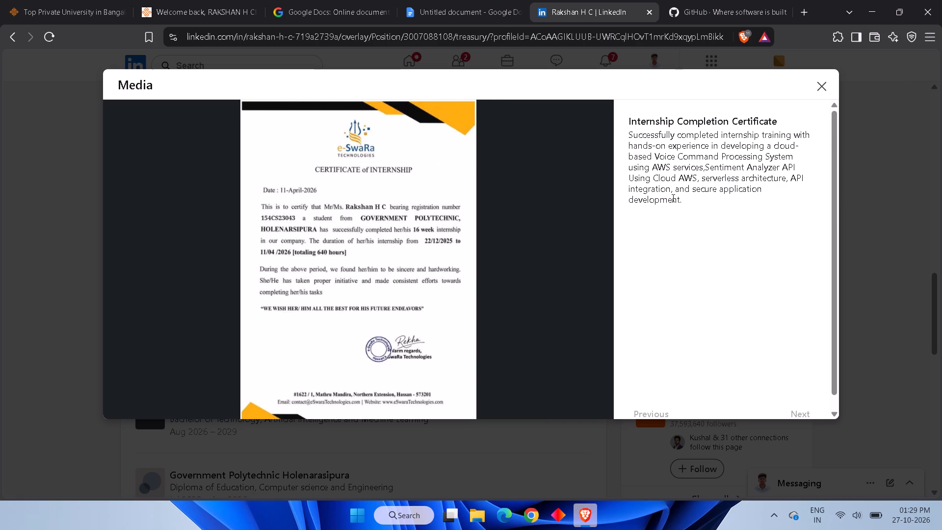
left_click_drag(681, 201, 621, 141)
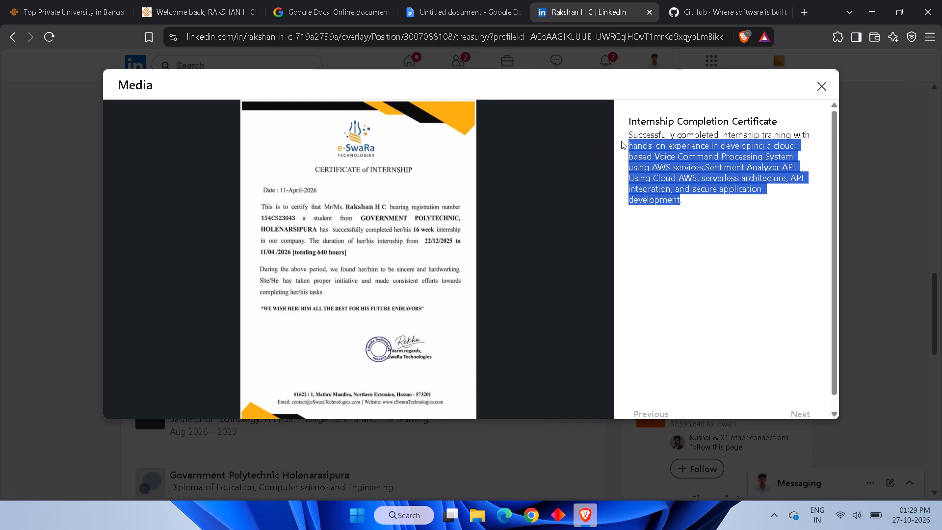
left_click_drag(621, 141, 625, 133)
key("ctrl+c")
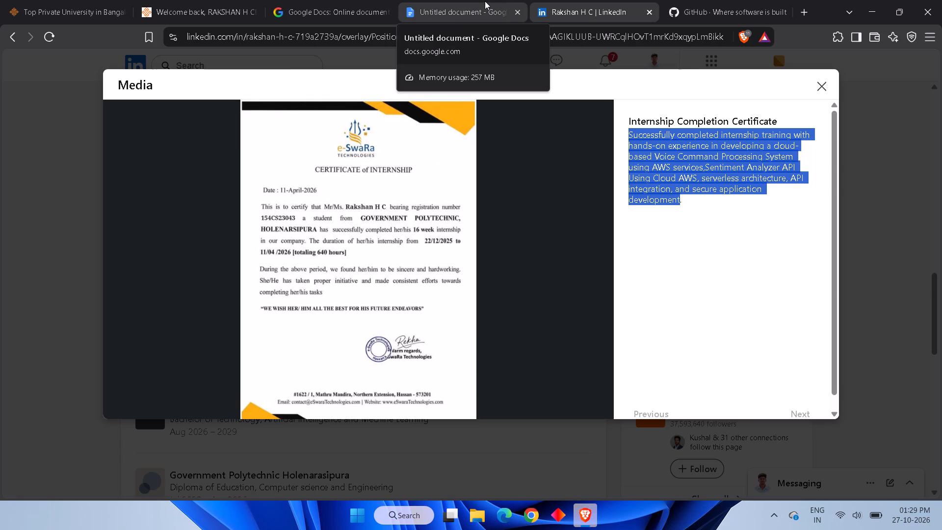
left_click(746, 262)
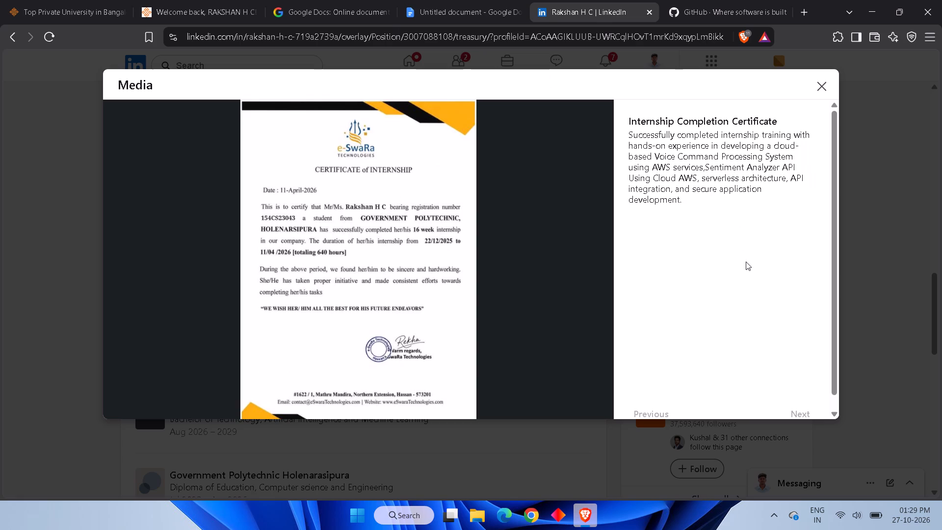
left_click_drag(681, 199, 622, 134)
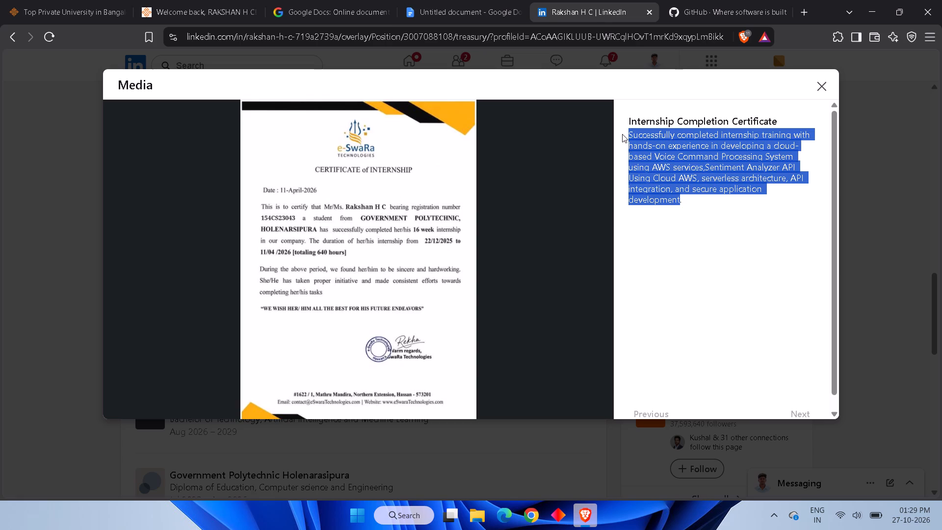
key("ctrl+c")
left_click(823, 90)
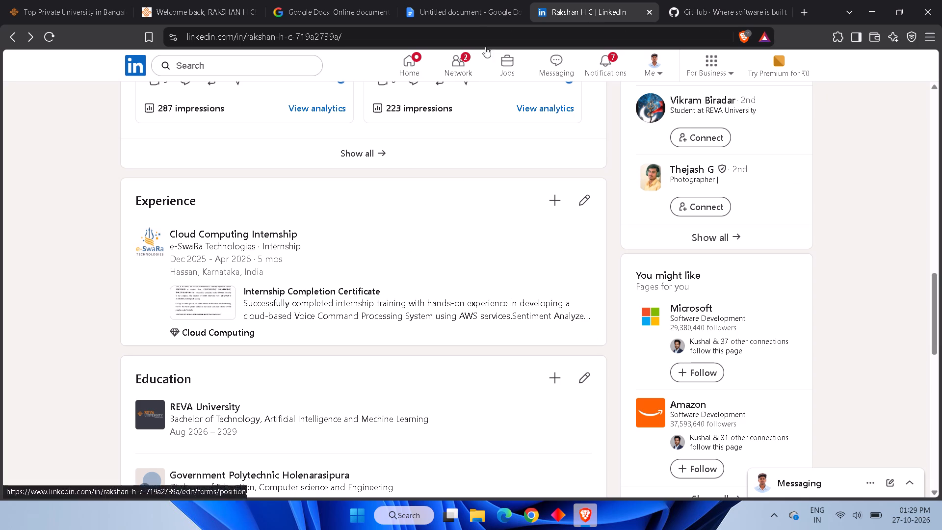
Switch to the Google Docs document and paste the copied internship description on the Experience line.
left_click(490, 9)
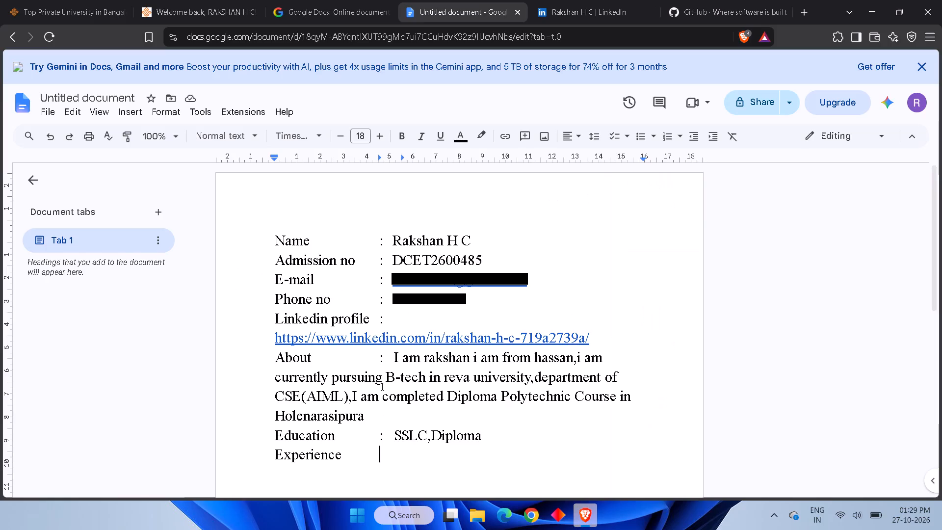
key("ctrl+v")
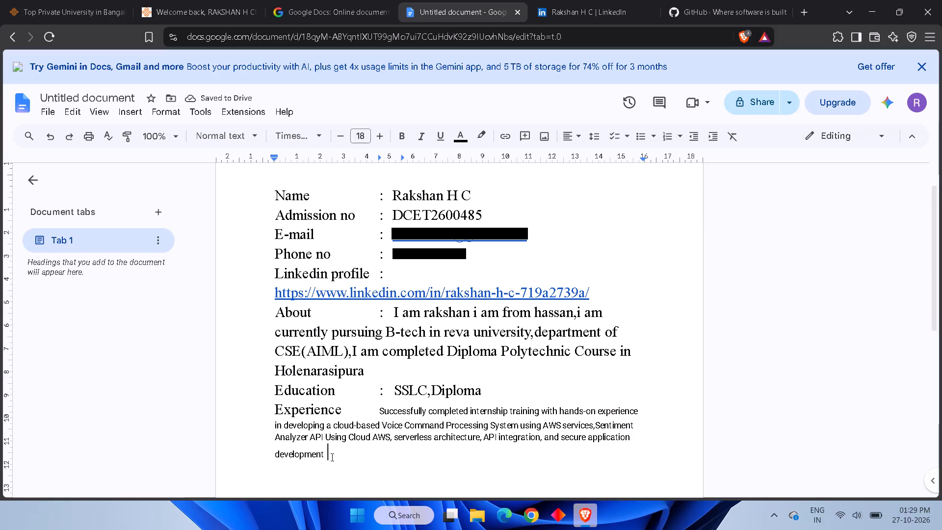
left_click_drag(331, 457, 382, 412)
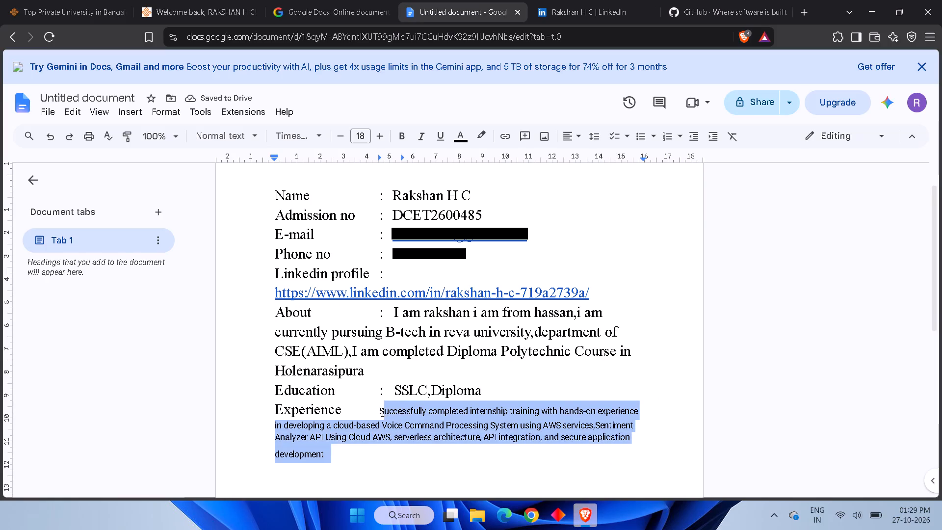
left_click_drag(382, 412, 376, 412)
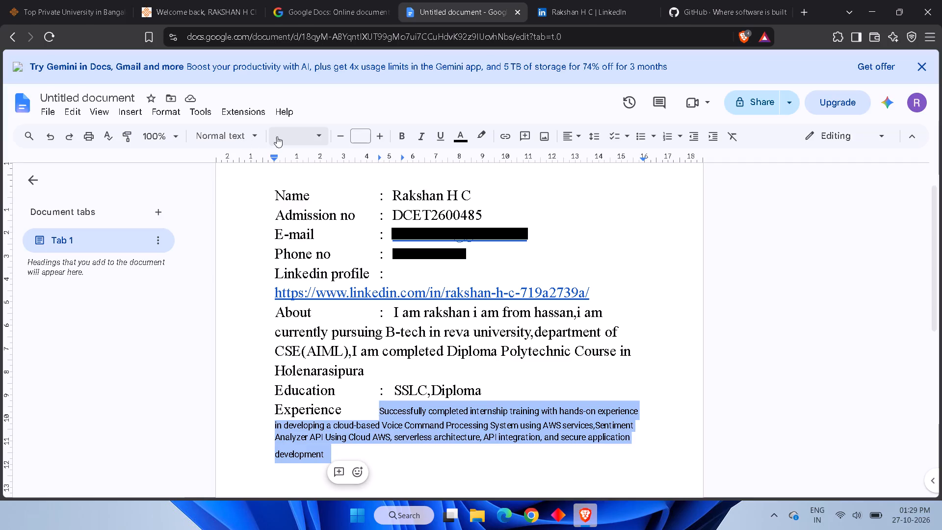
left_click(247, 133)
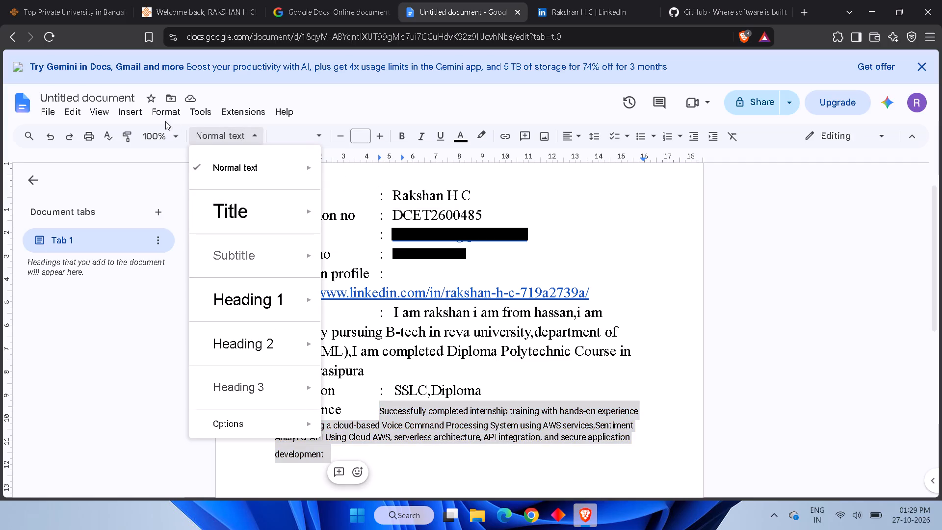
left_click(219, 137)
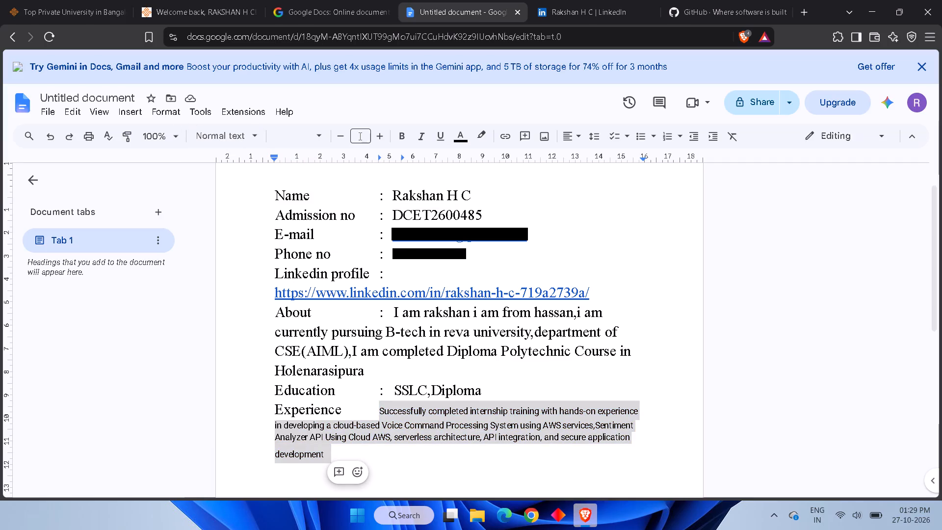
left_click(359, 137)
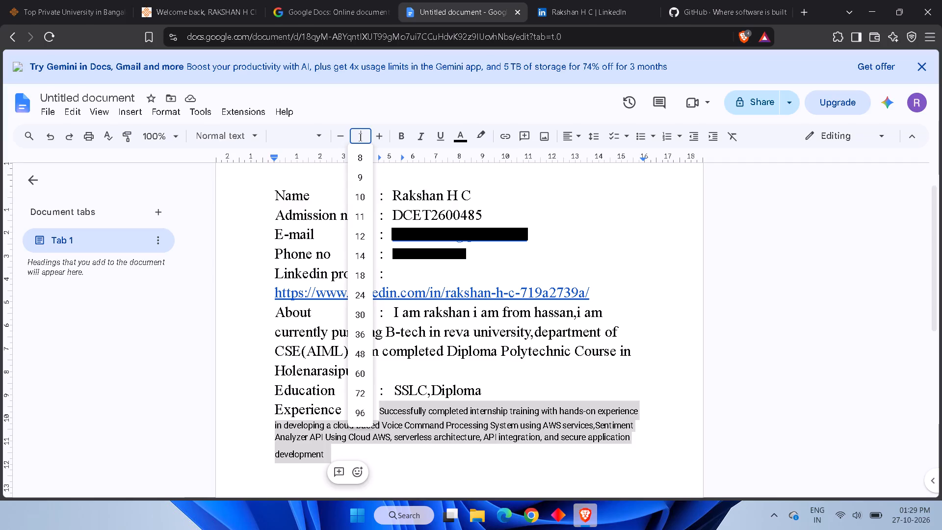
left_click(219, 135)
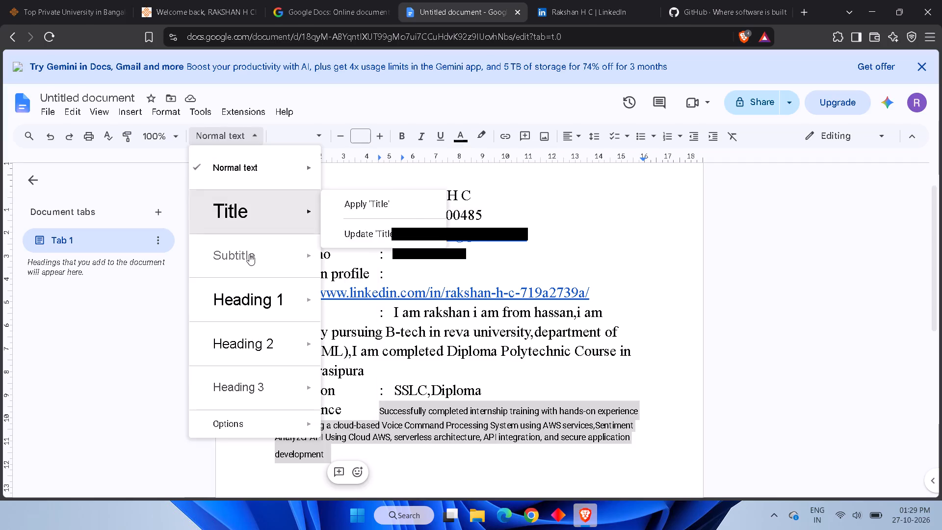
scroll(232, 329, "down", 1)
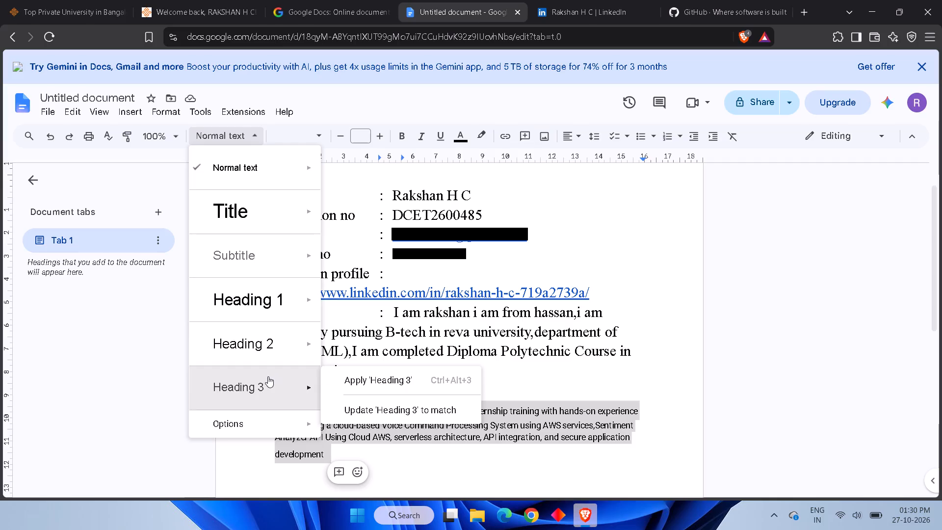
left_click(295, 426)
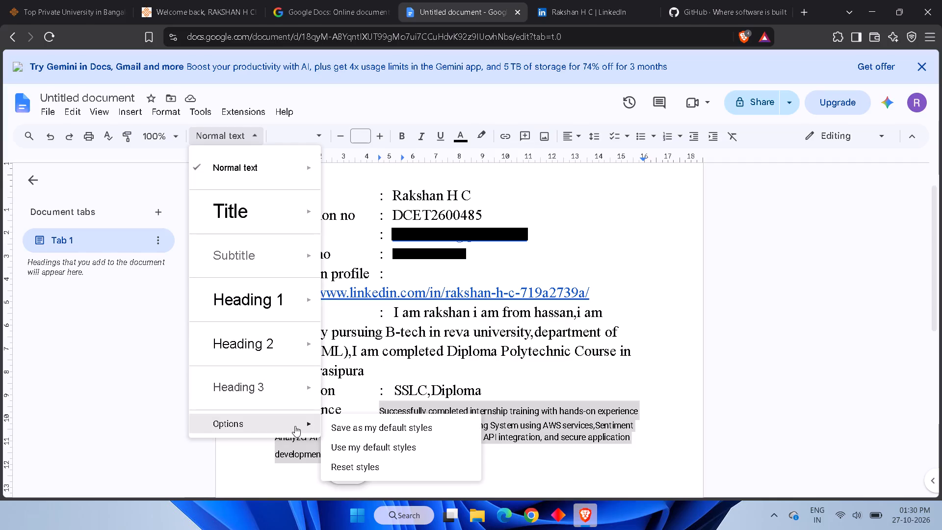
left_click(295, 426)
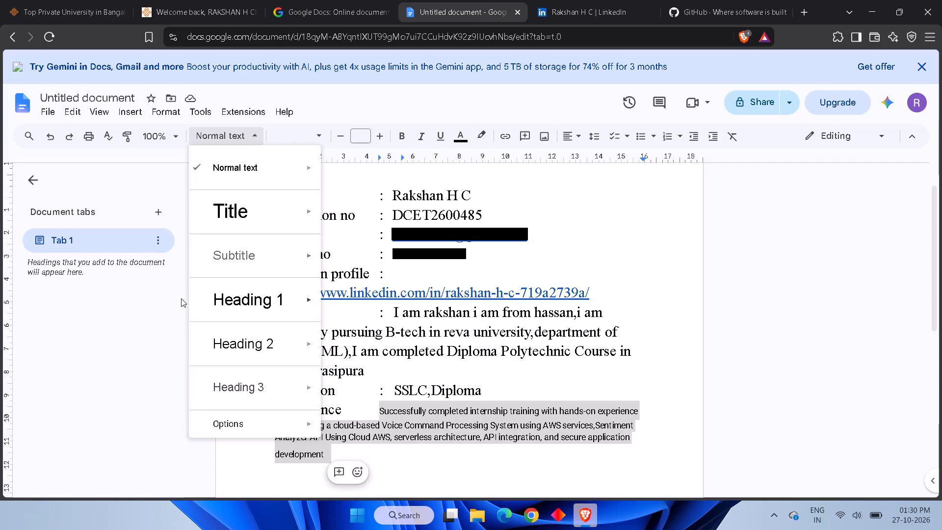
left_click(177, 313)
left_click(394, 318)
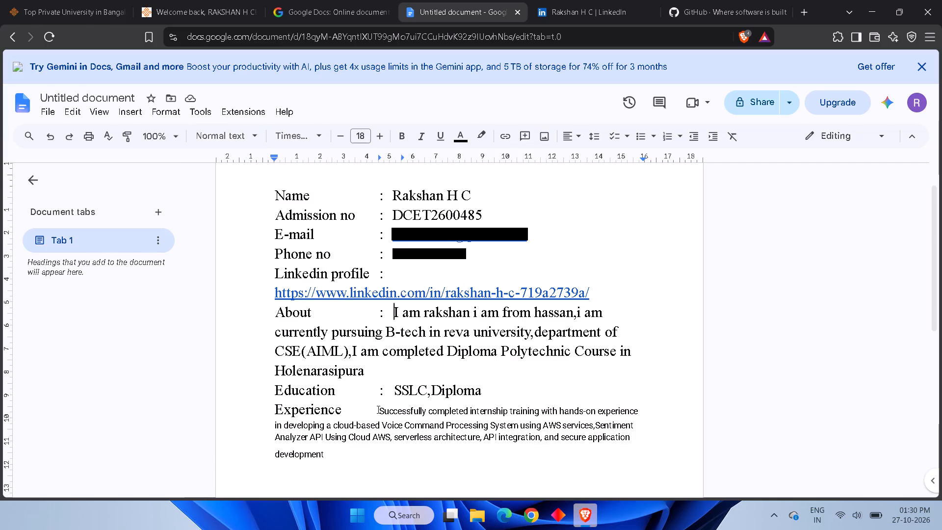
Change the font of the pasted internship description on the Experience line to Times New Roman.
left_click_drag(379, 409, 363, 453)
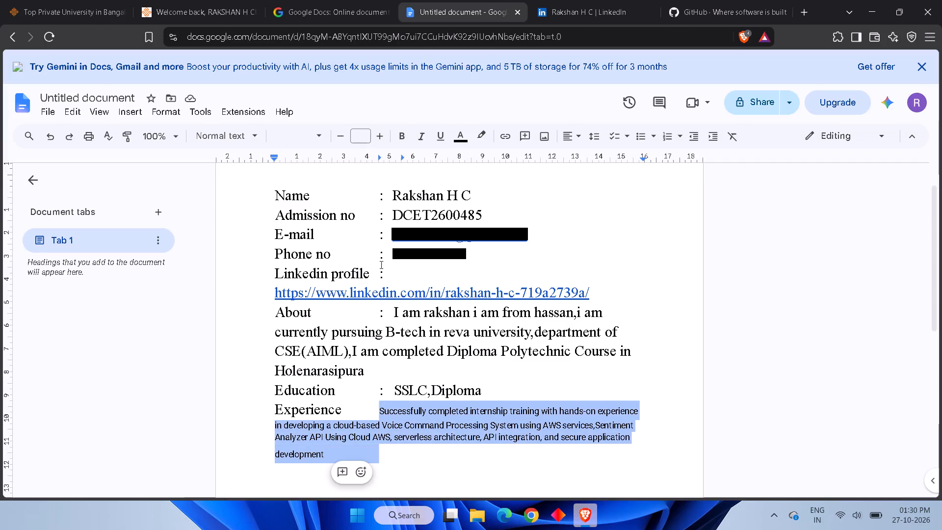
left_click(309, 130)
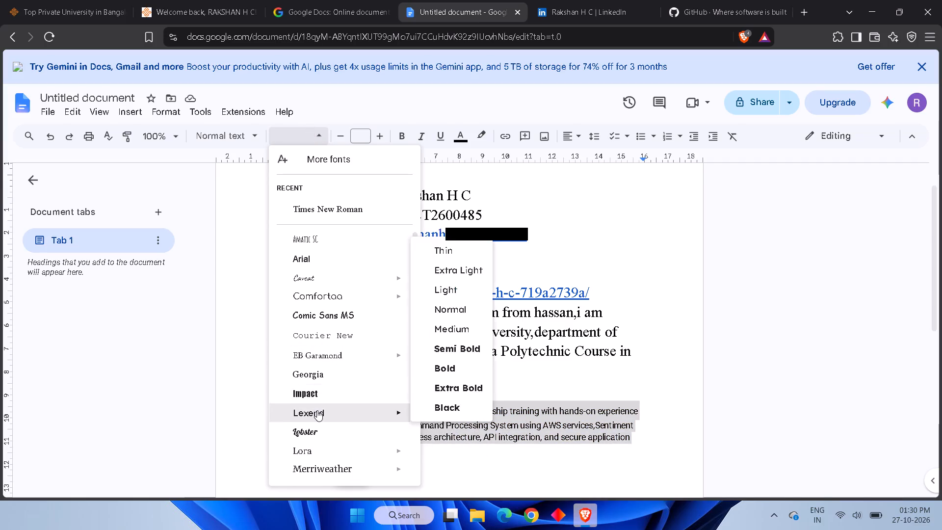
scroll(317, 410, "down", 1)
left_click(379, 203)
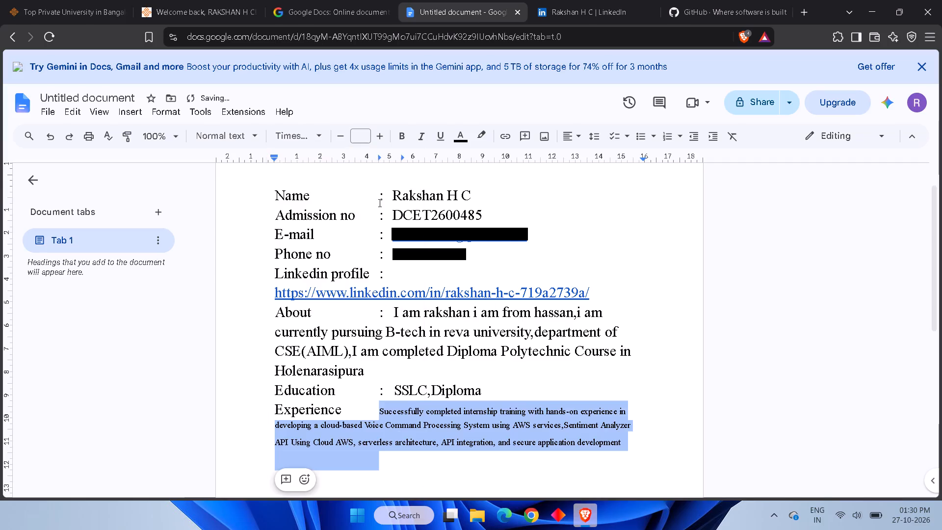
left_click(405, 356)
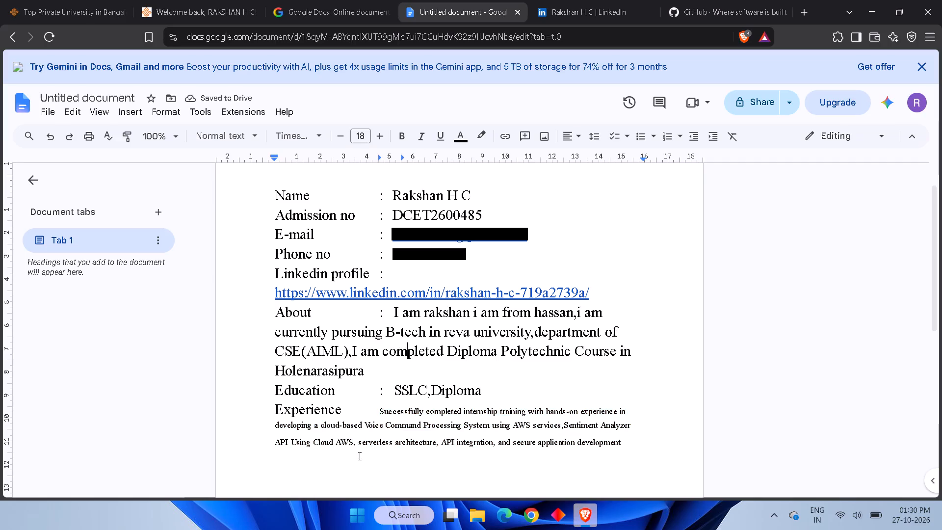
Set the font size of the pasted internship description to 18 and deselect the text.
left_click_drag(625, 450, 538, 435)
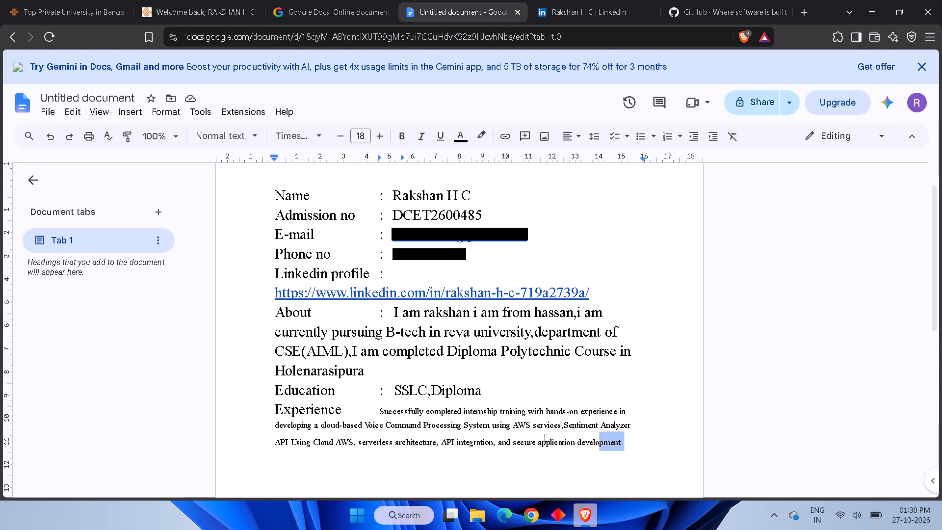
left_click_drag(538, 435, 377, 418)
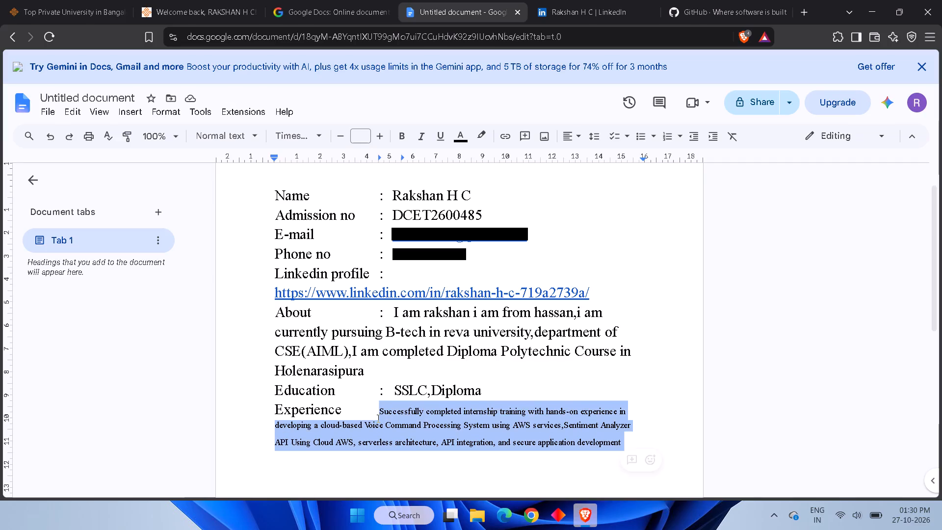
left_click(354, 136)
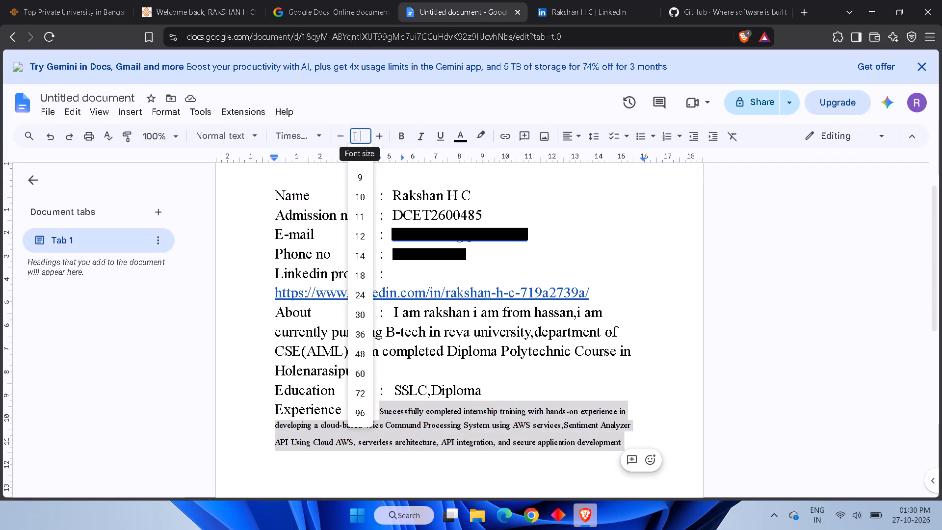
type("18")
key("Return")
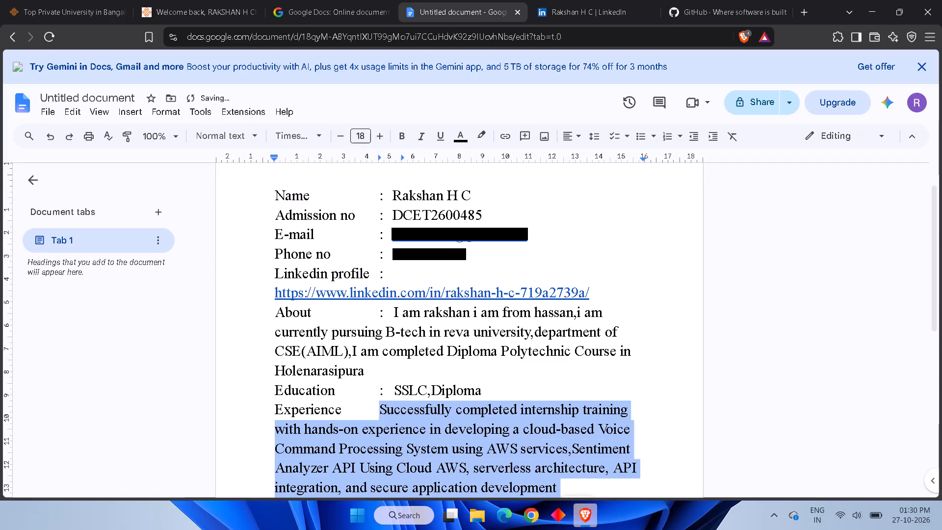
scroll(513, 435, "down", 1)
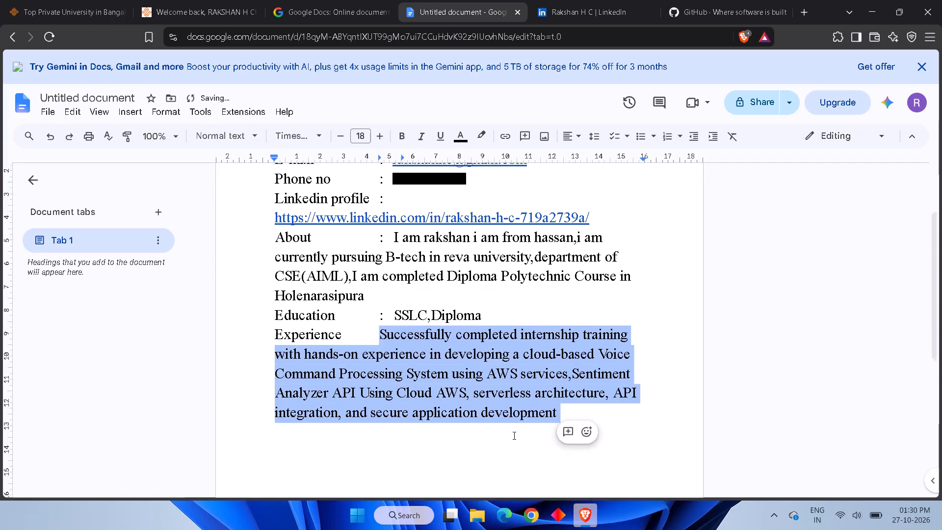
scroll(513, 435, "down", 1)
left_click(543, 406)
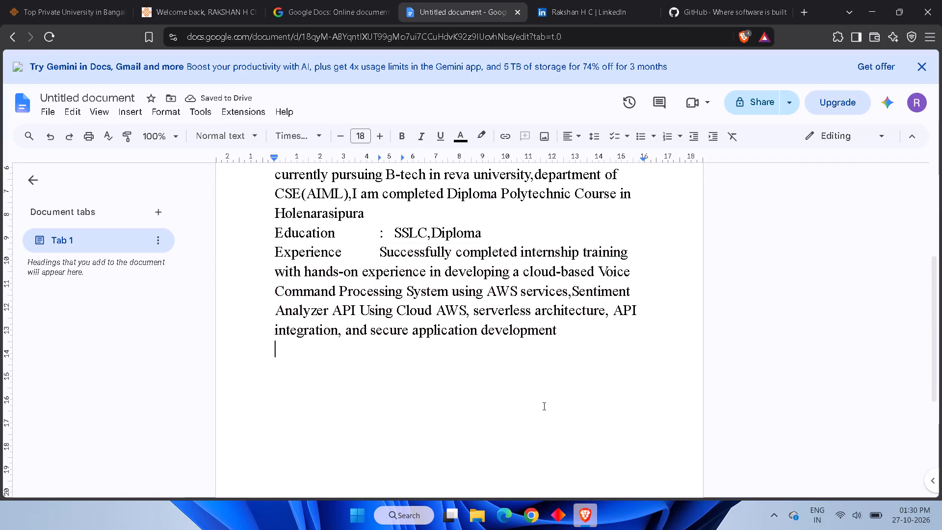
Insert a colon followed by three spaces before the internship description, and place the cursor on the empty line below it.
left_click(379, 253)
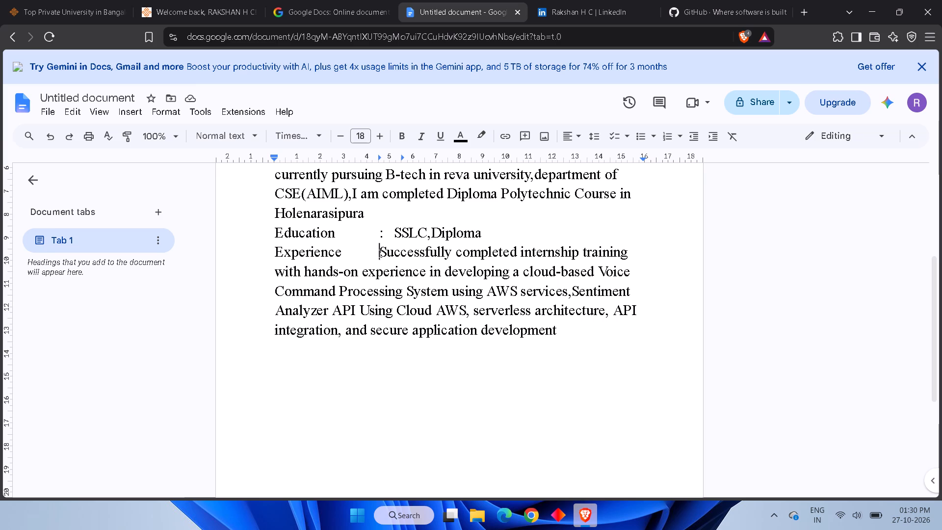
key("shift+colon")
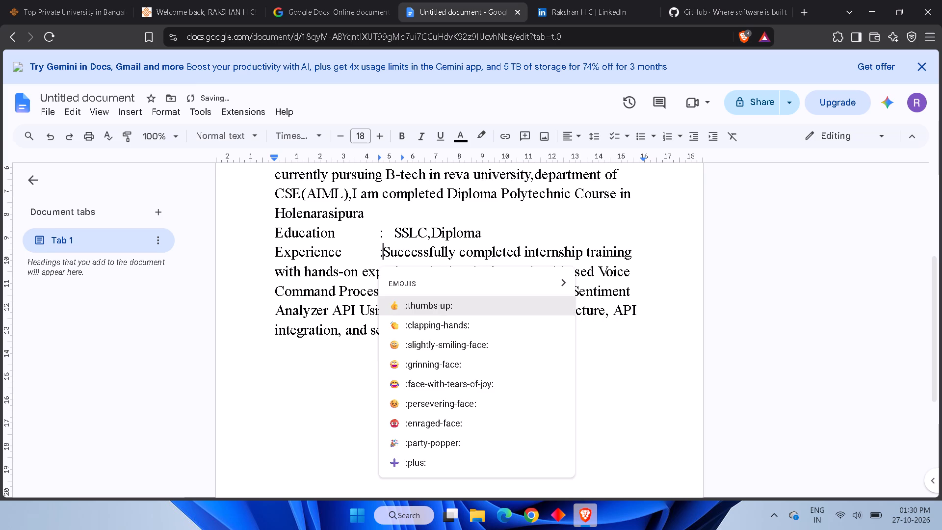
key("space")
key("space")
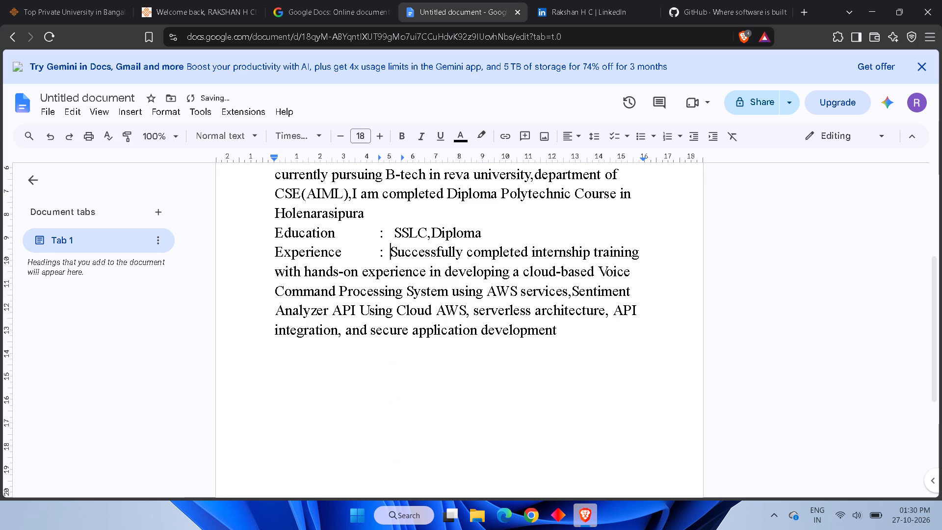
key("space")
left_click(608, 357)
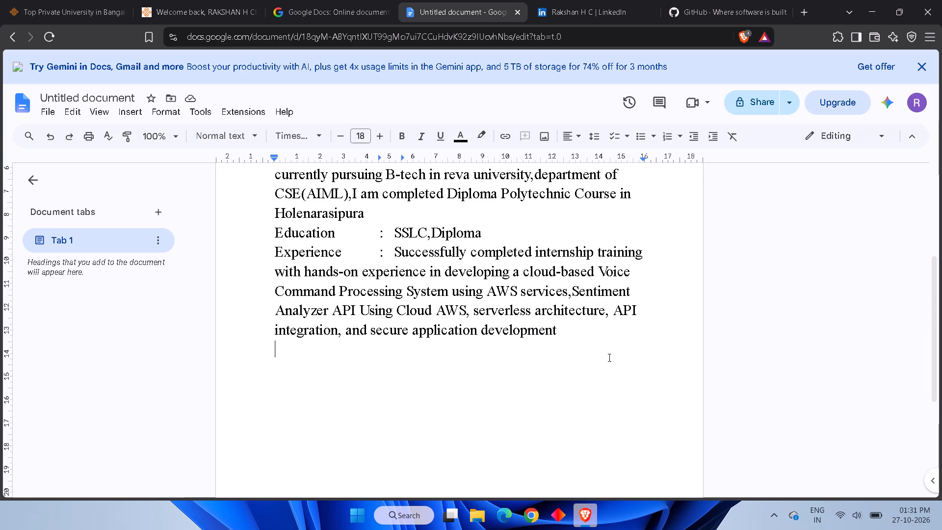
Switch to the LinkedIn profile and open the Introduction to Cloud Computing Certificate under Licenses & certifications.
left_click(618, 1)
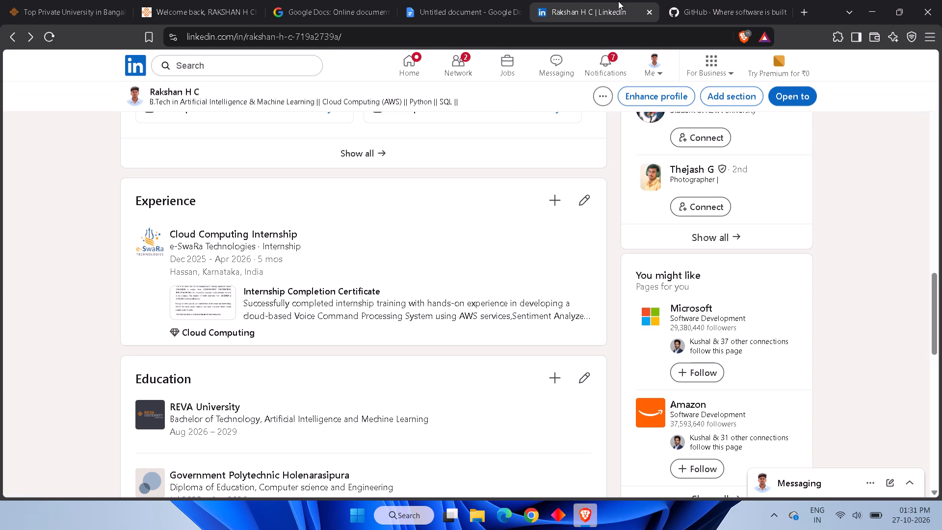
scroll(314, 411, "down", 3)
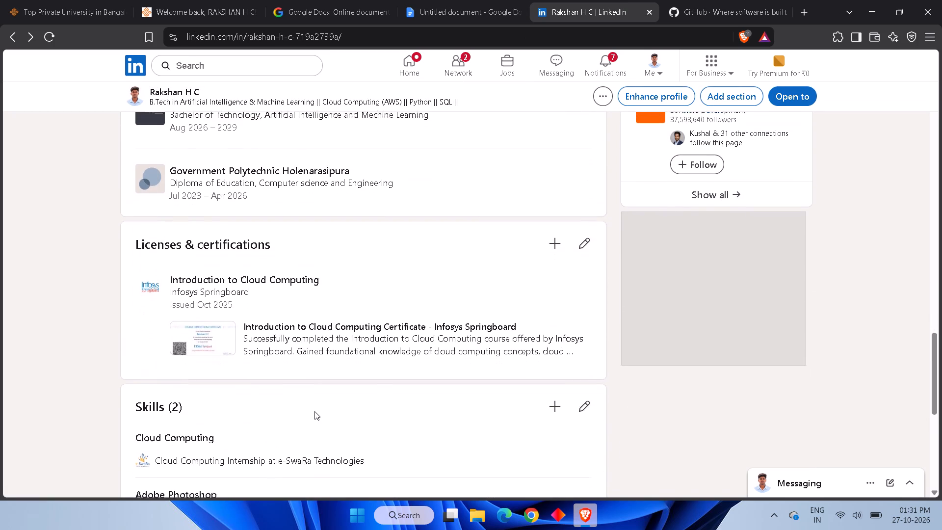
scroll(314, 411, "down", 2)
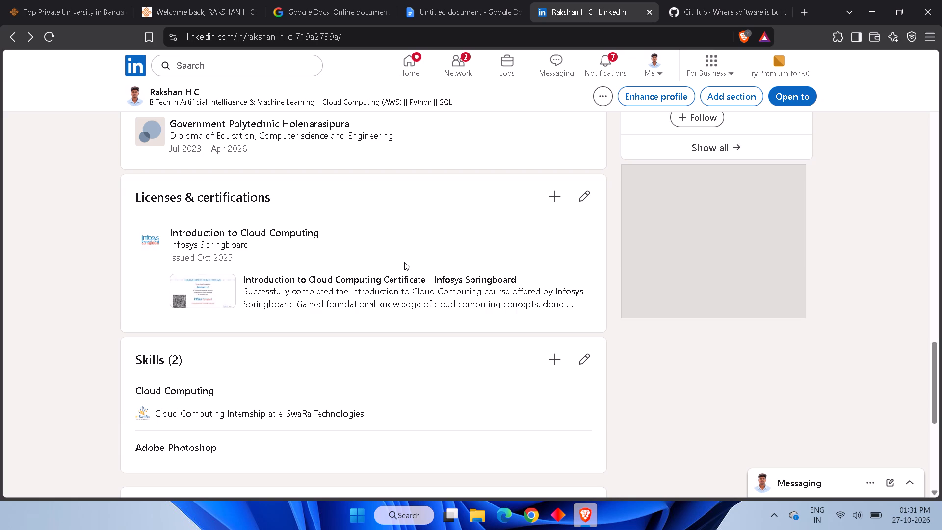
left_click(251, 278)
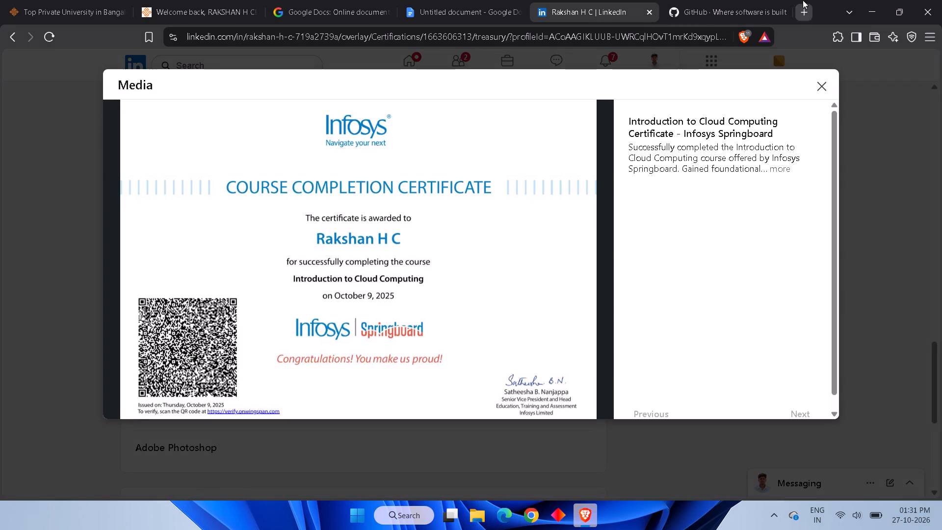
Switch to the Google Docs document and add a "Certificate" label below the Experience text, followed by a tab-aligned colon and three spaces.
left_click(477, 1)
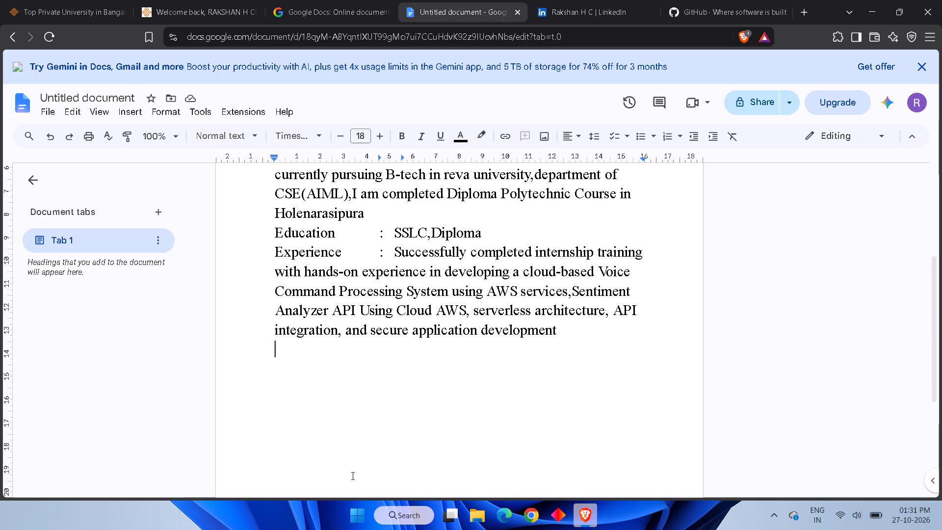
key("shift+c")
type("er")
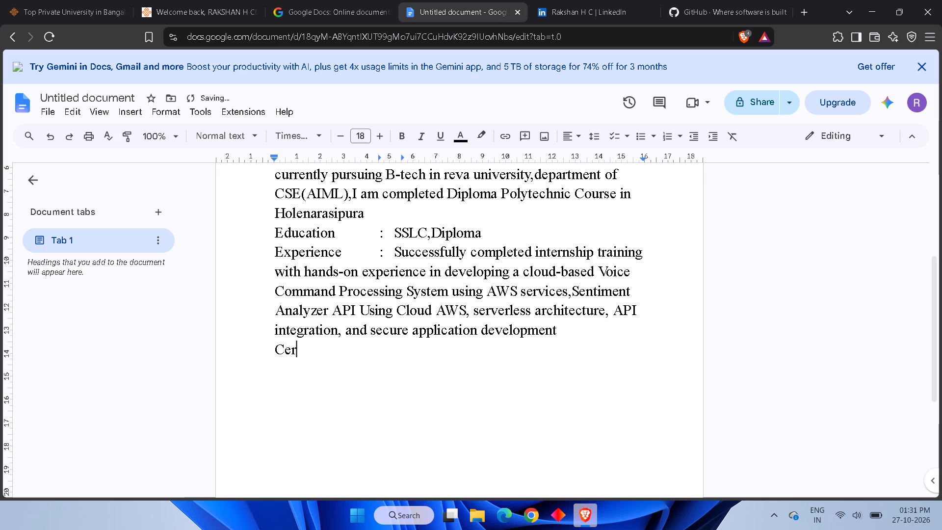
type("tificat")
type("e")
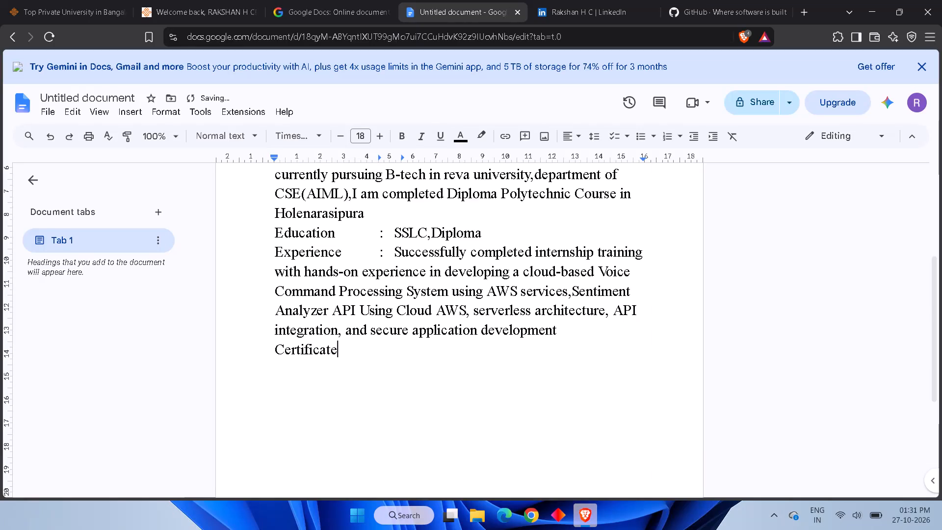
key("space")
key("Tab")
key("shift+colon")
key("space")
key("space")
key("space")
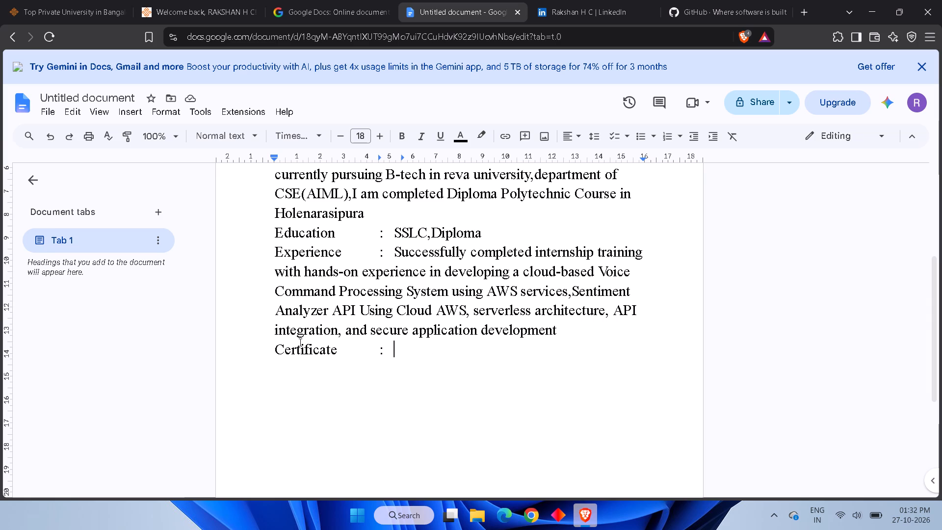
Copy "Introduction to Cloud Computing Certificate" from the LinkedIn certificate's title and paste it on the Google Docs document's Certificate line.
left_click(575, 9)
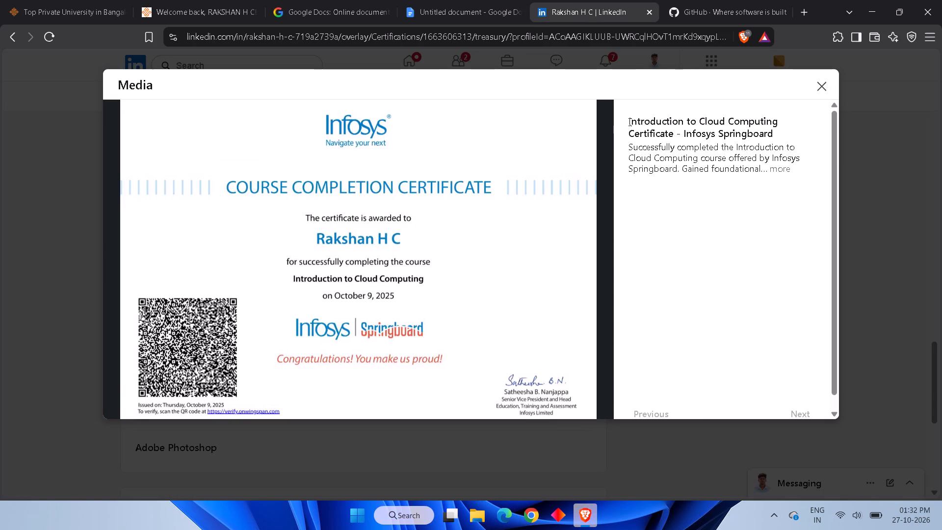
left_click_drag(629, 121, 673, 136)
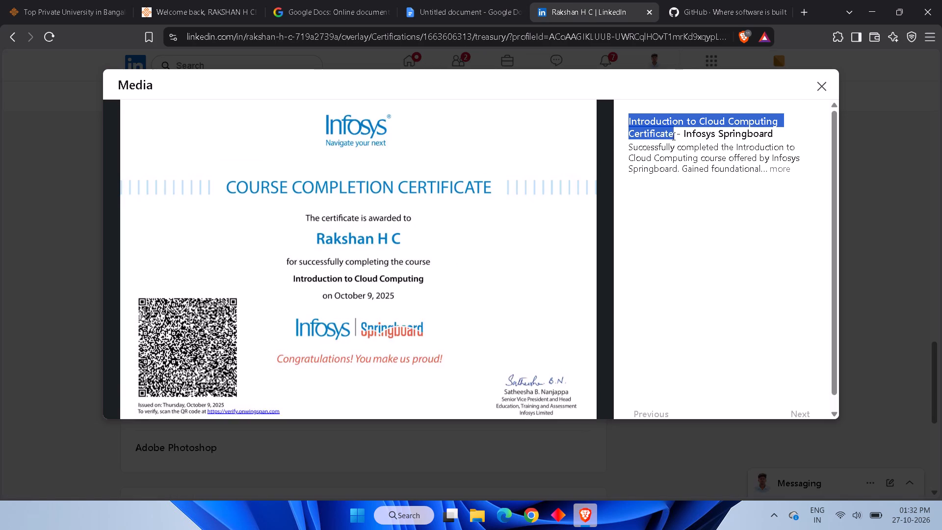
left_click_drag(673, 136, 777, 104)
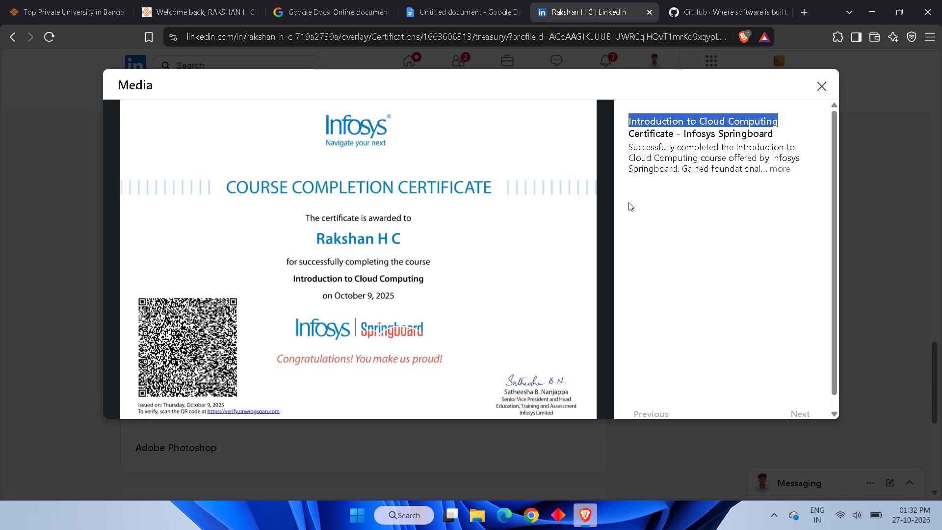
left_click(638, 311)
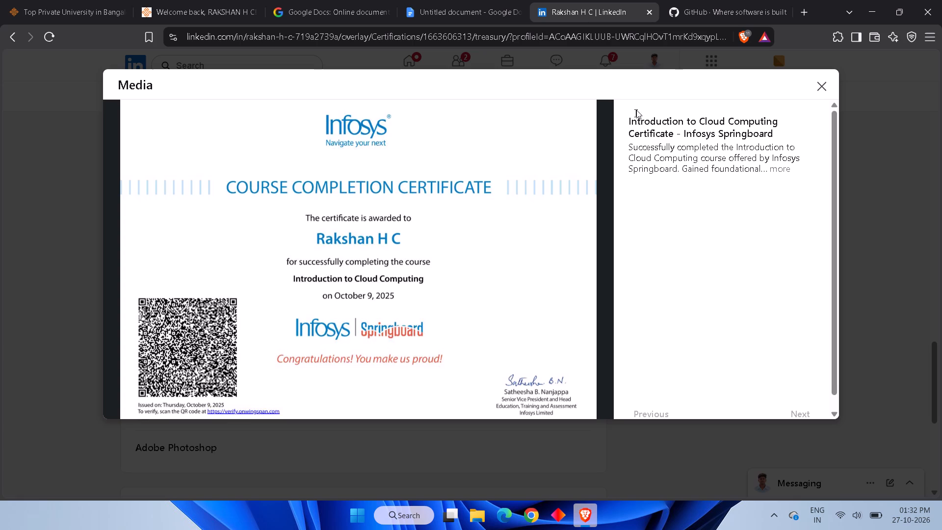
left_click_drag(628, 124, 671, 138)
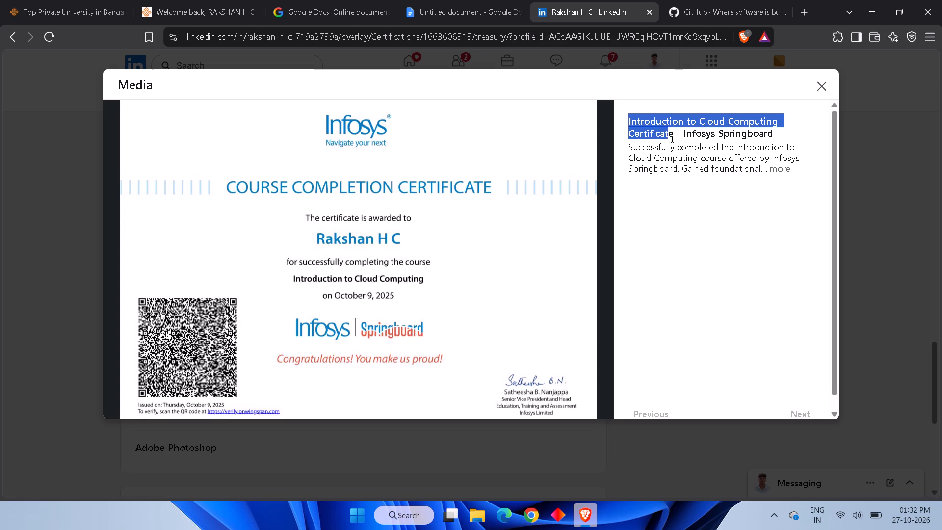
left_click_drag(671, 138, 674, 138)
key("ctrl+c")
left_click(445, 3)
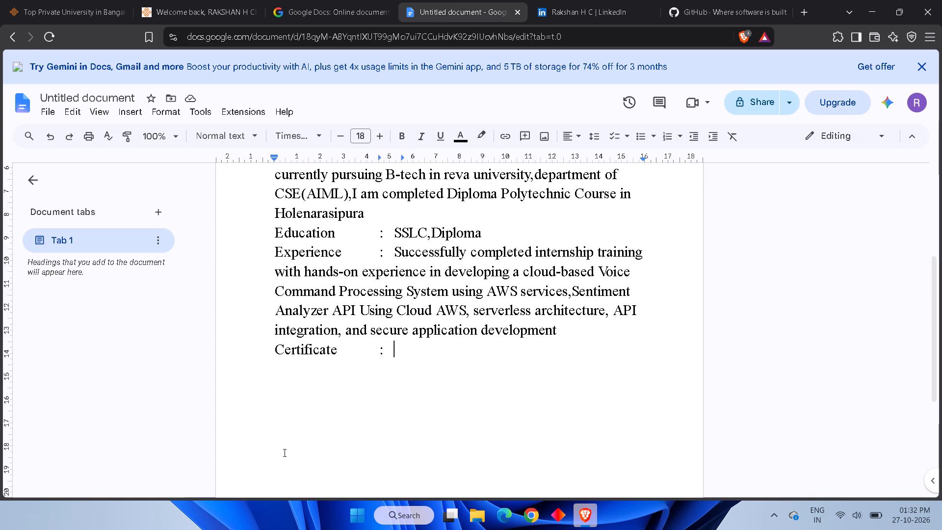
key("ctrl+v")
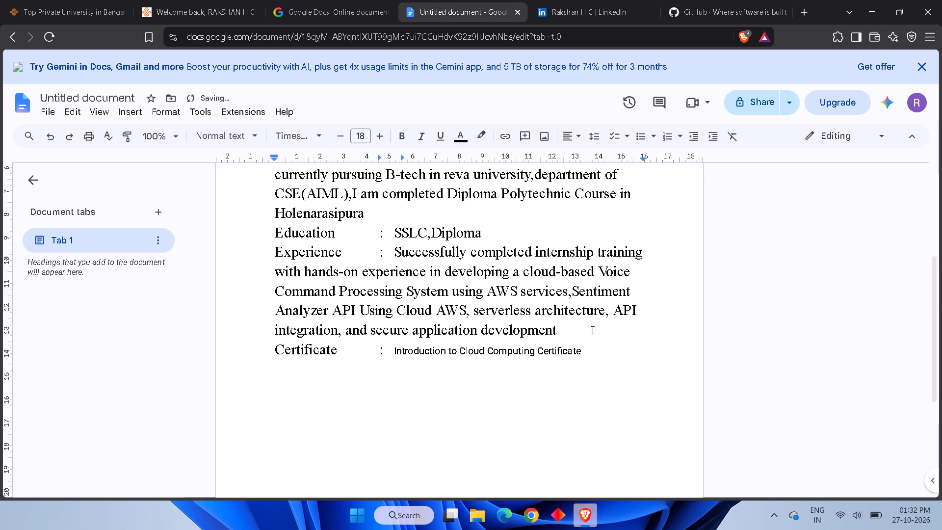
Format the pasted certificate title on the Certificate line in Times New Roman at font size 18.
left_click_drag(591, 347, 392, 356)
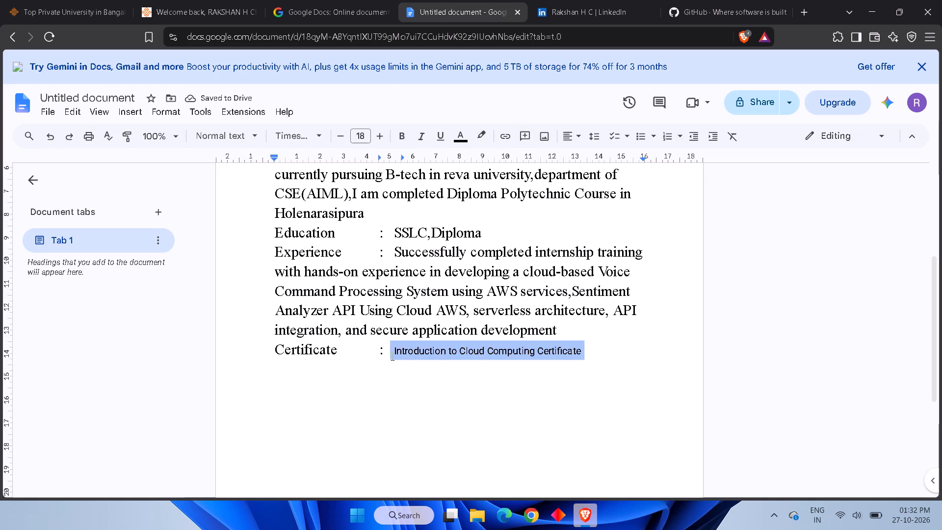
left_click_drag(392, 356, 392, 359)
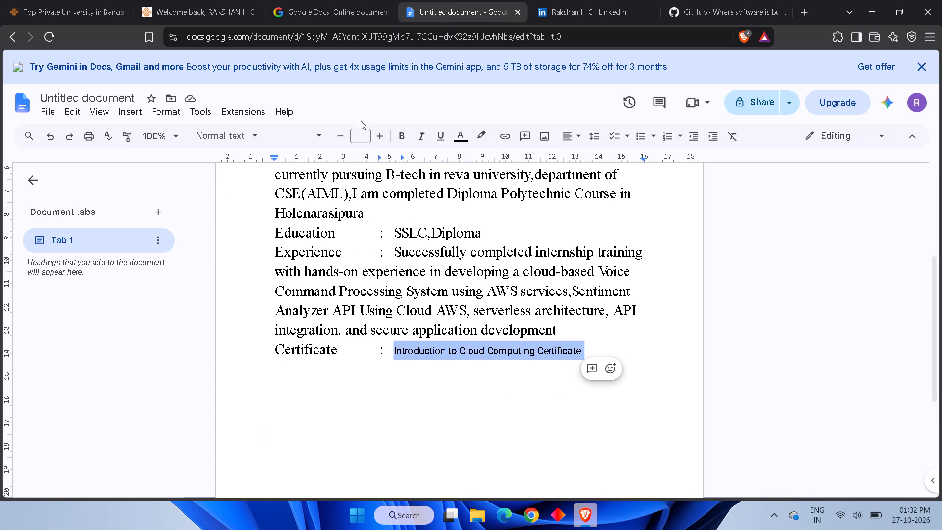
left_click(288, 132)
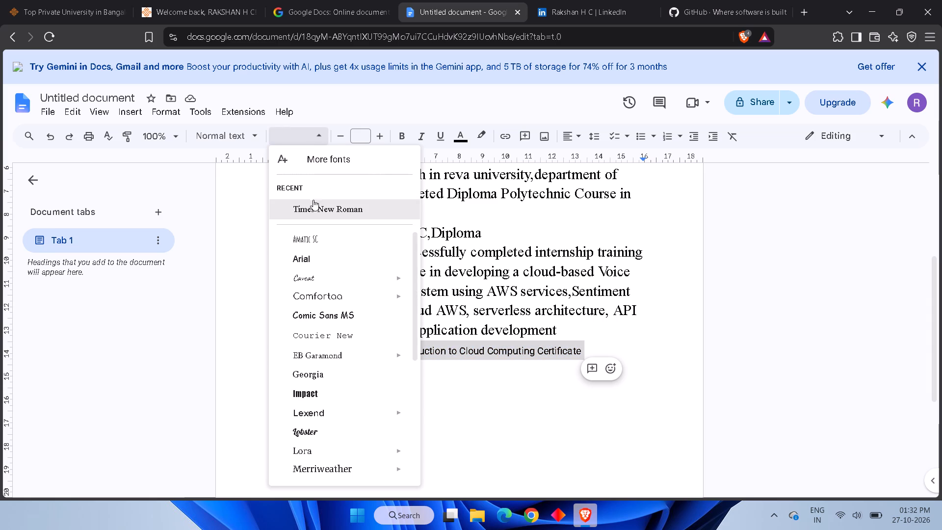
left_click(313, 202)
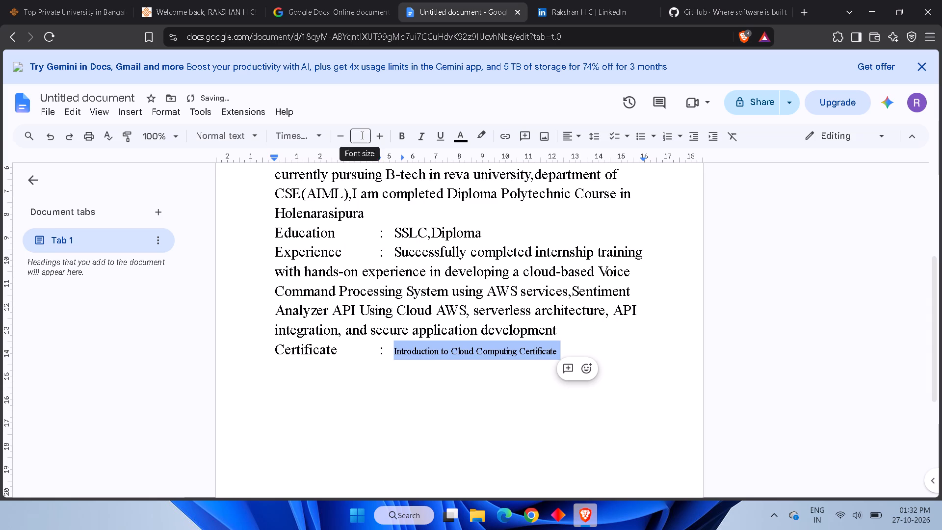
left_click(361, 135)
type("19")
key("BackSpace")
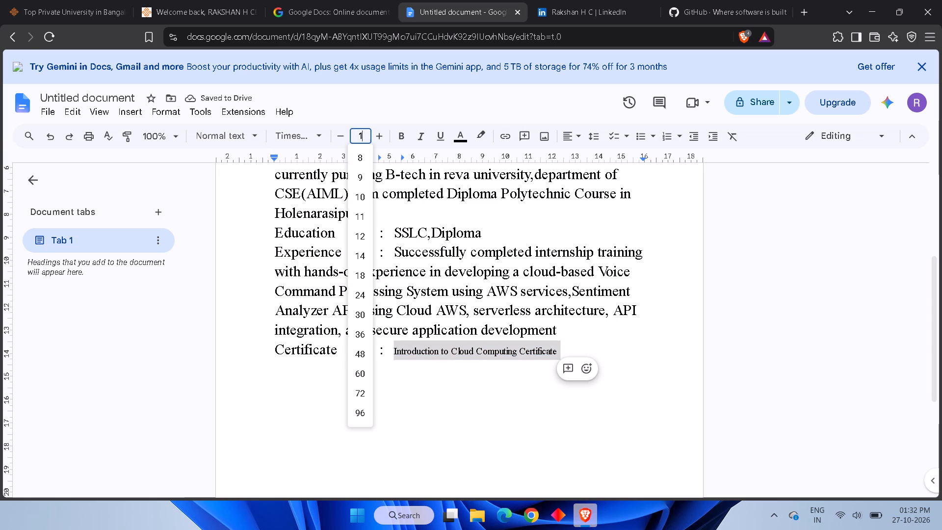
key("8")
key("Return")
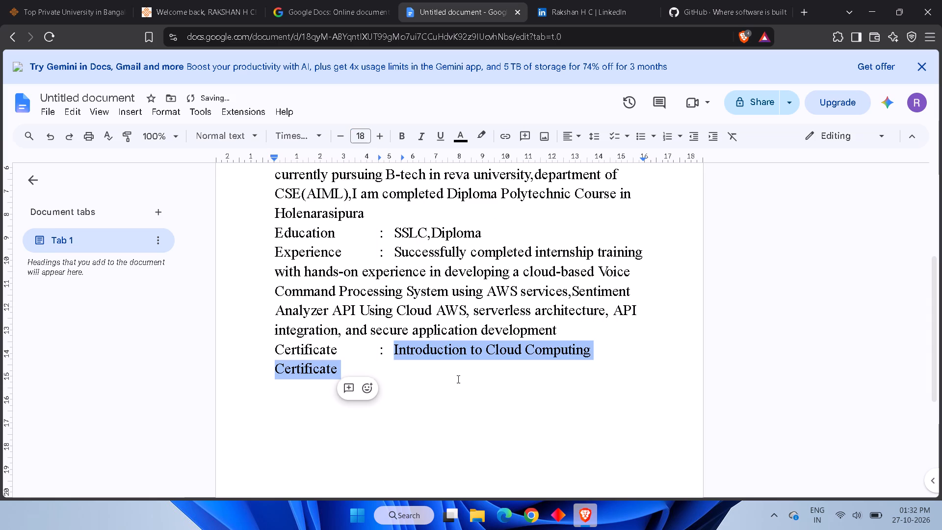
Replace the trailing space after the certificate title with a comma.
left_click(457, 379)
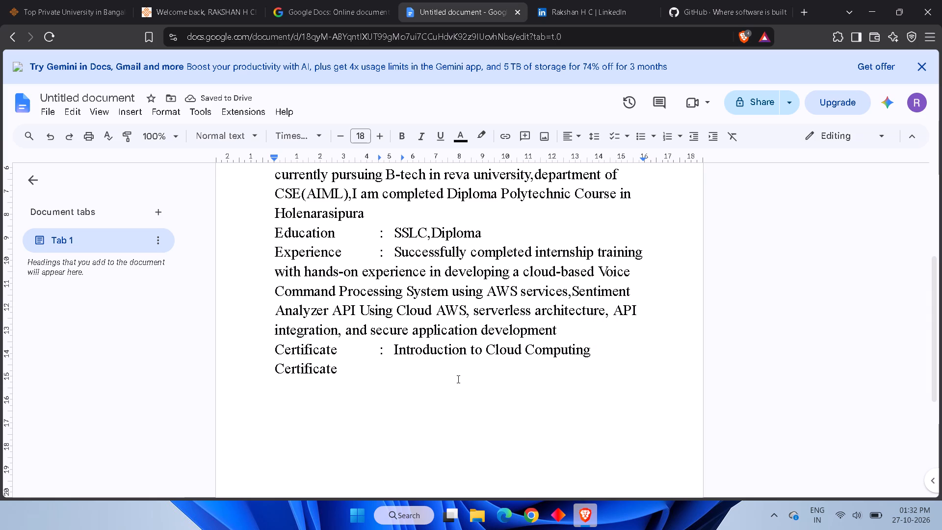
key("BackSpace")
key("comma")
Return to LinkedIn, close the certificate view, and check the profile's certifications, skills and interests sections.
left_click(568, 0)
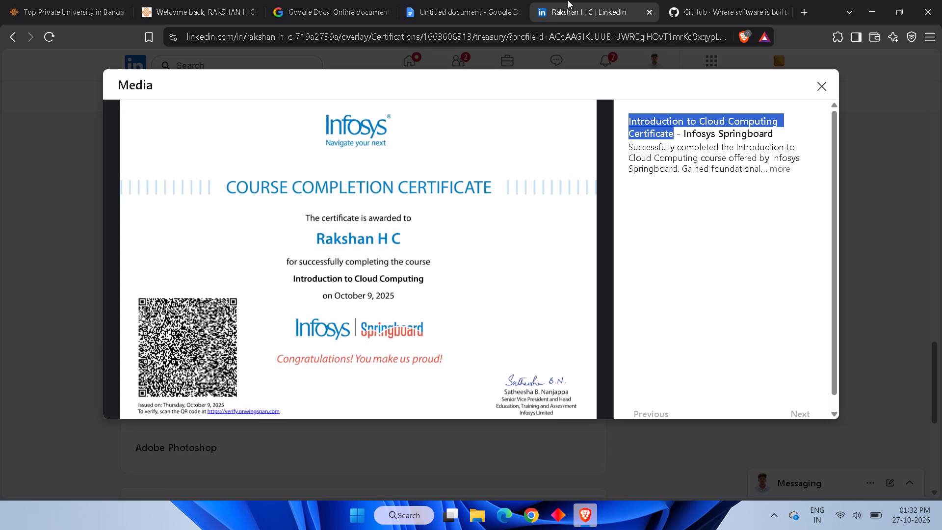
left_click(827, 81)
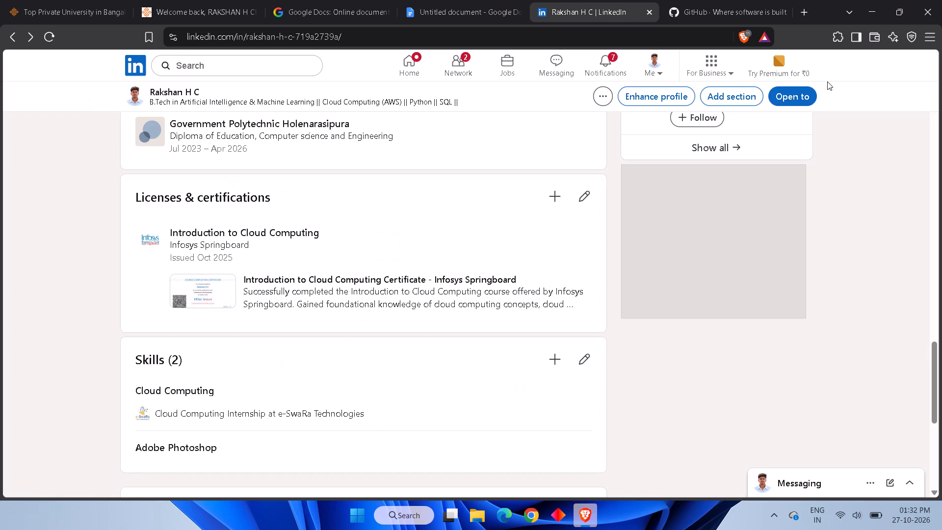
scroll(345, 350, "down", 5)
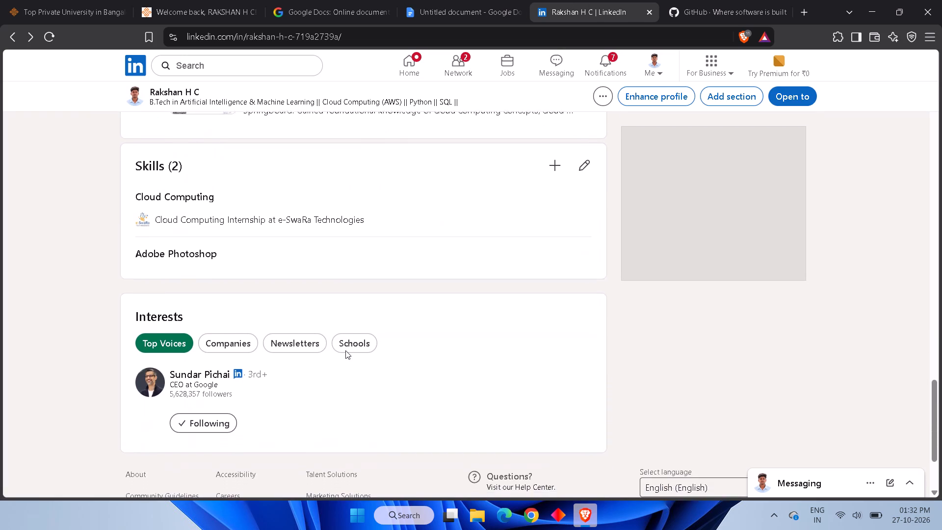
scroll(345, 350, "up", 1)
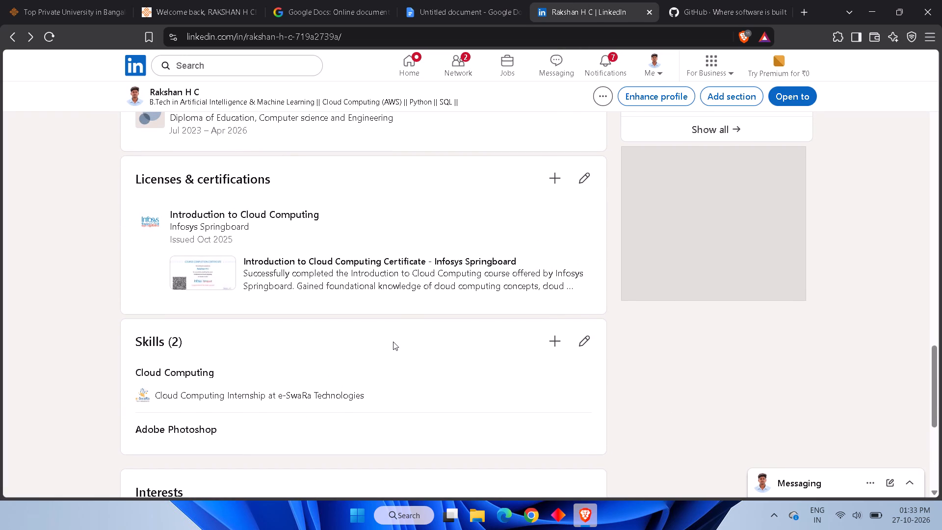
Search the web for "cisco packet tracer" in the GitHub tab and open the Cisco Networking Academy result.
left_click(746, 6)
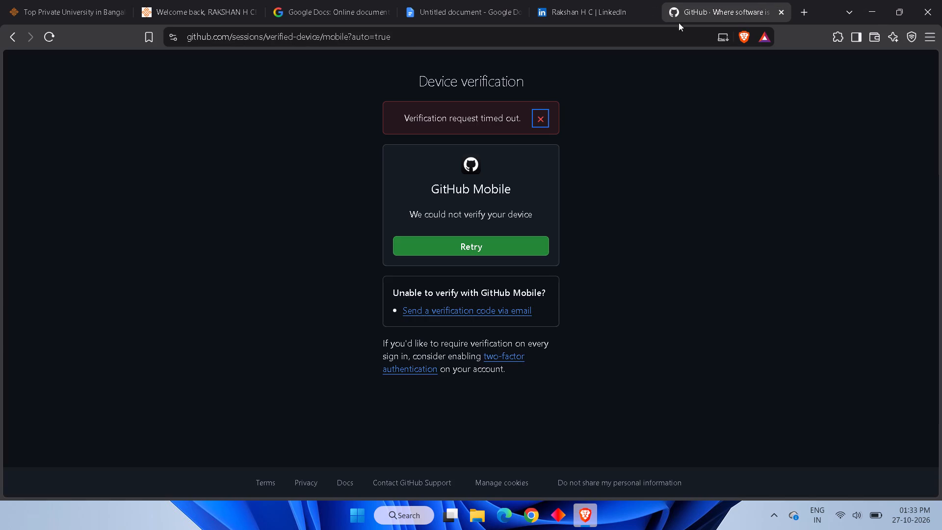
left_click(629, 38)
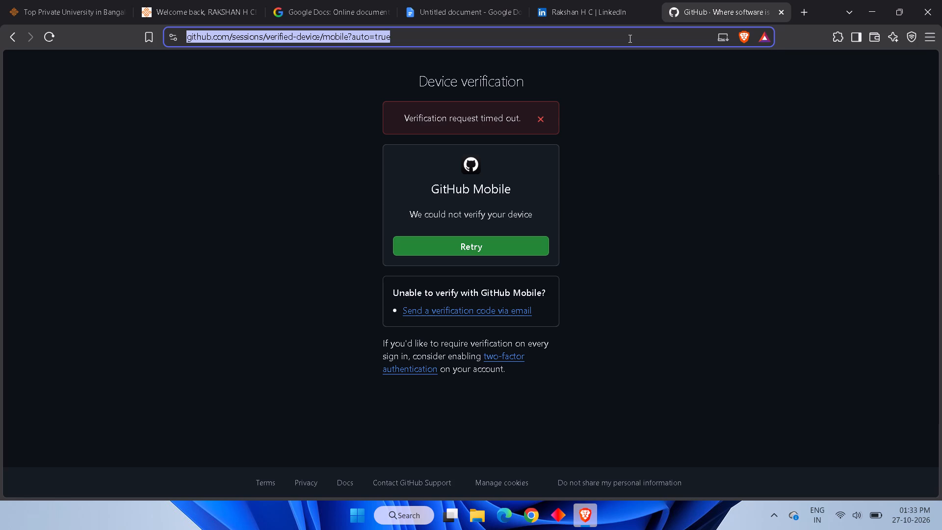
key("s")
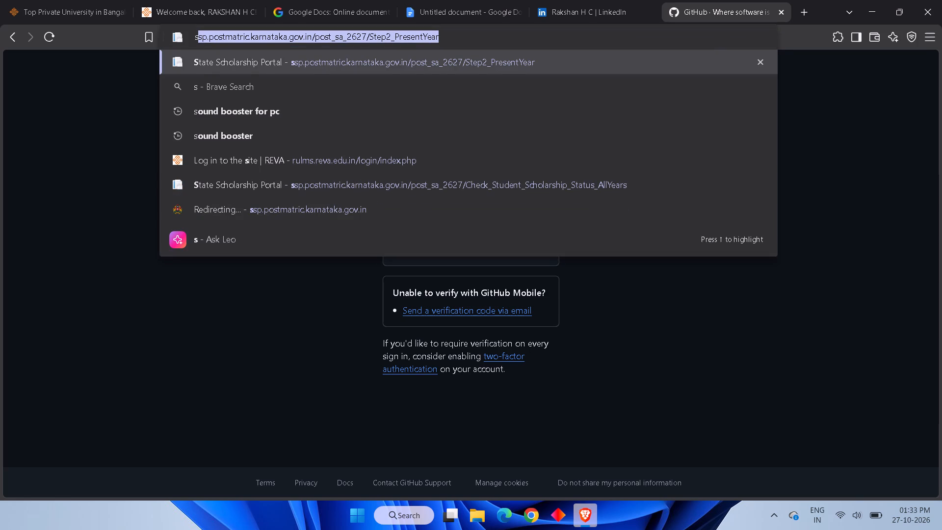
key("BackSpace")
type("ci")
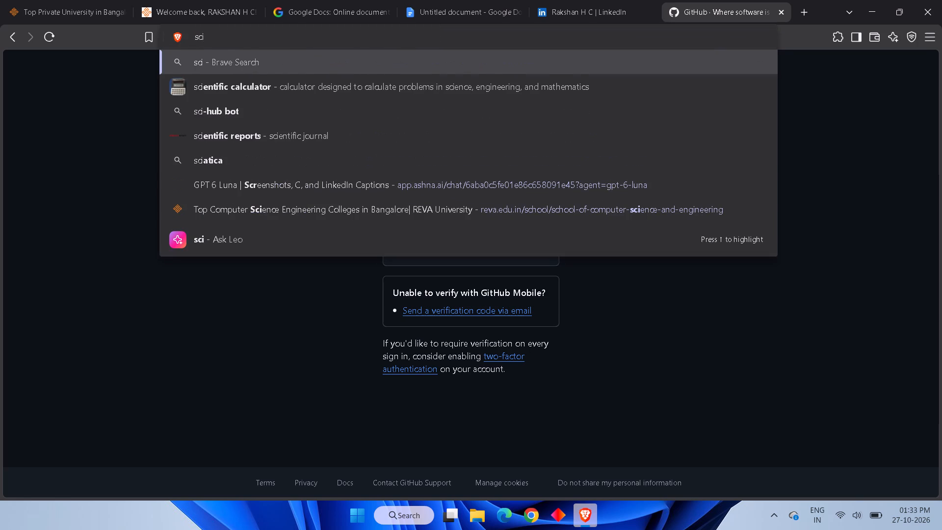
key("BackSpace")
key("BackSpace")
key("BackSpace")
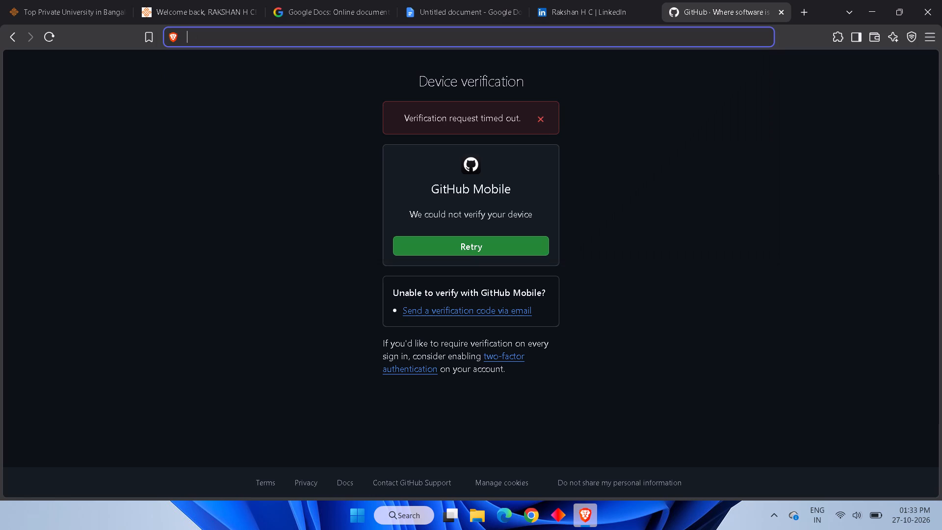
type("cis")
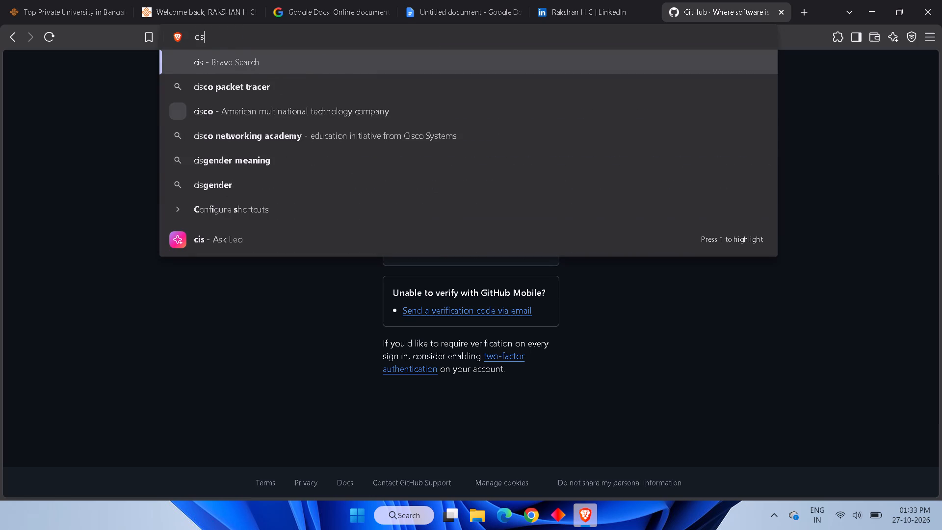
left_click(487, 86)
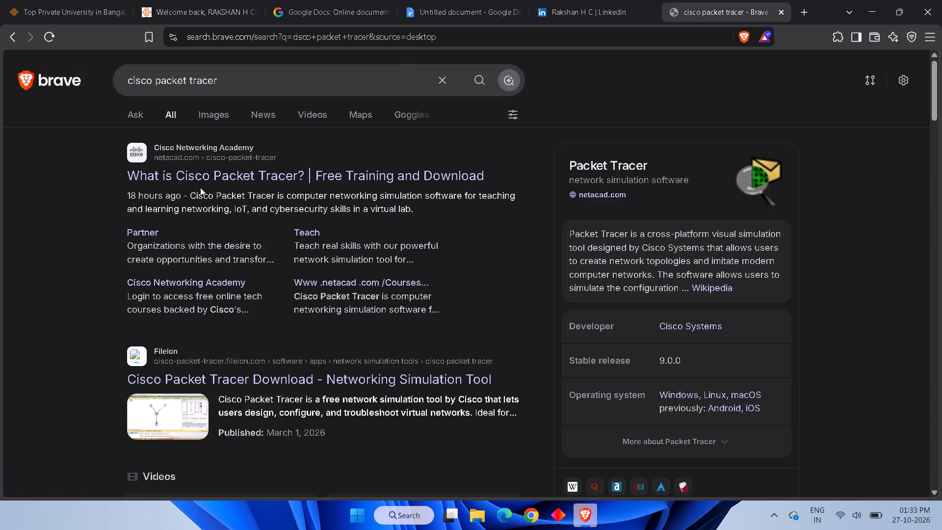
left_click(221, 167)
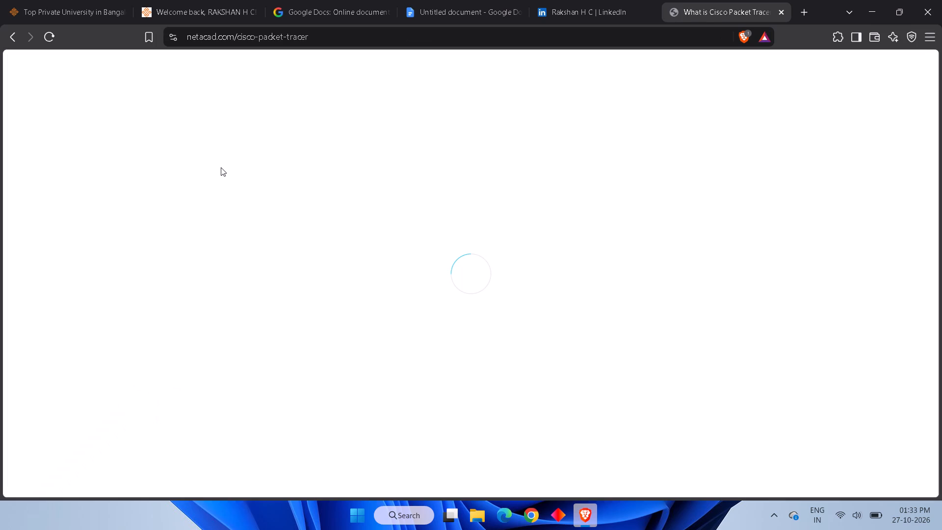
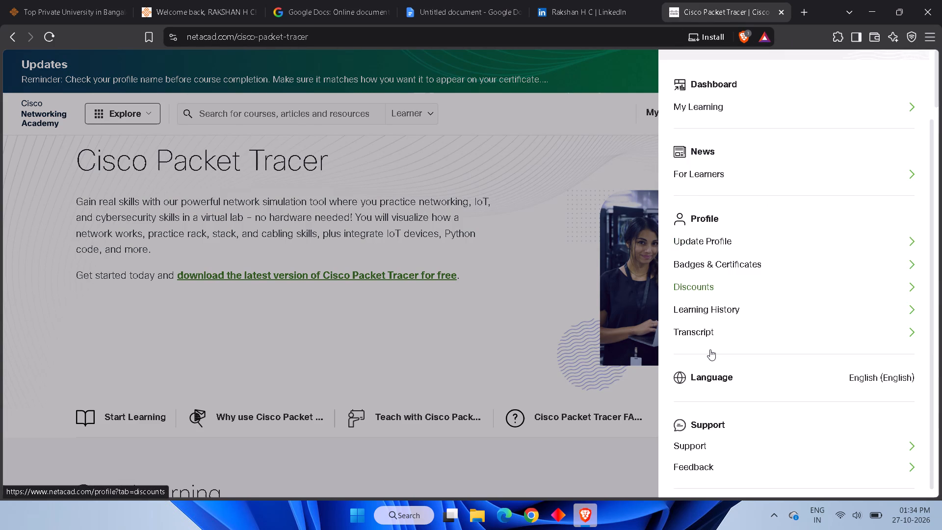
Open the My Learning dashboard and review the in-progress courses and latest achievements.
left_click(775, 161)
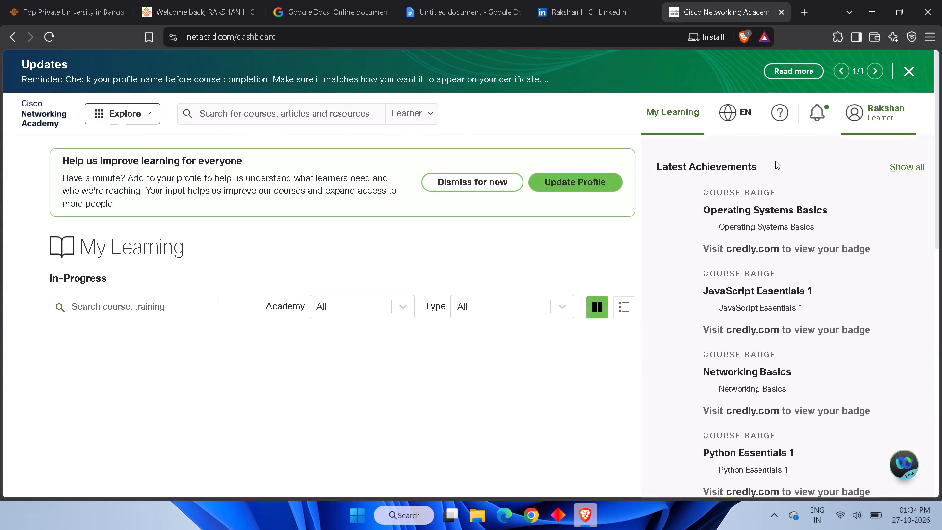
scroll(591, 320, "down", 2)
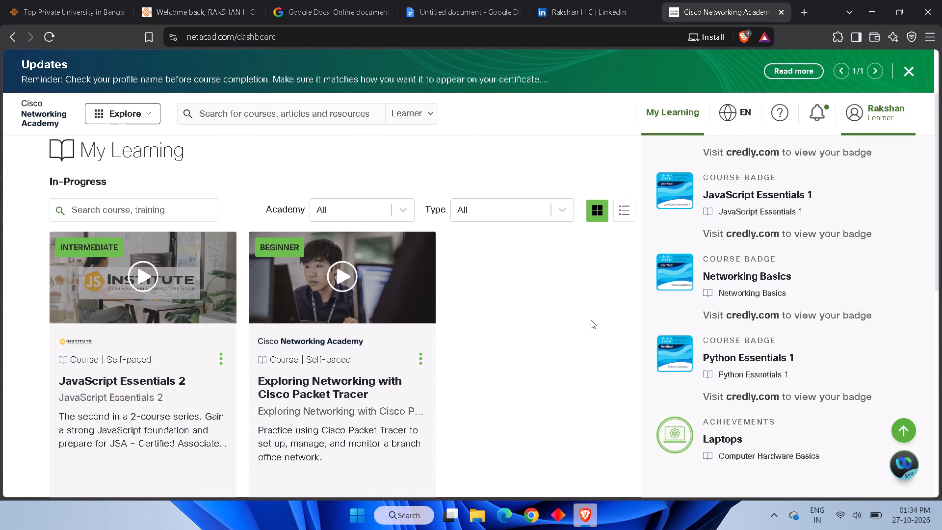
scroll(591, 320, "up", 1)
scroll(591, 320, "right", 3)
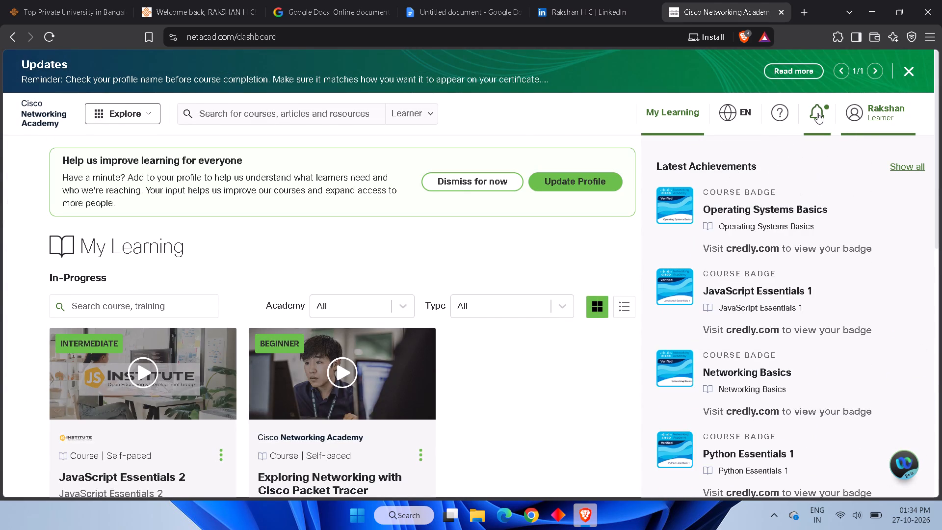
left_click(817, 112)
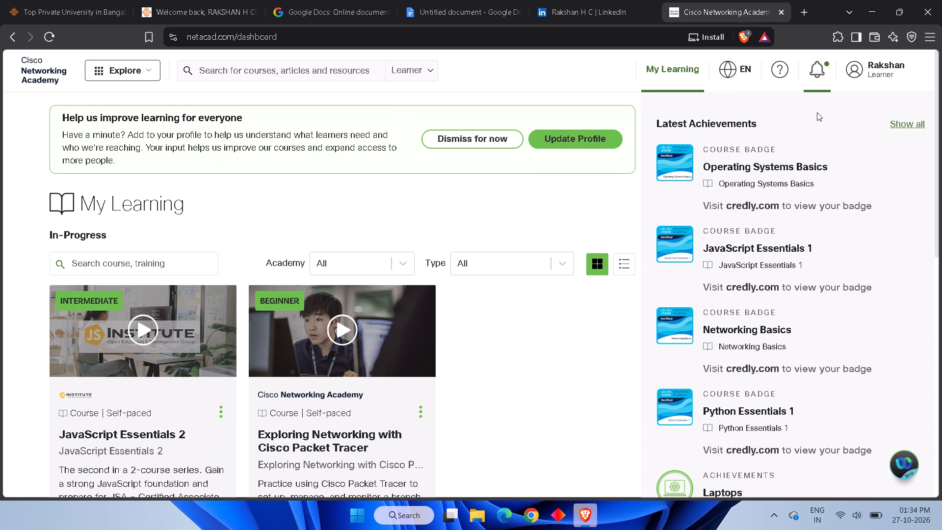
Open the profile's Badges & Certificates page and look through the earned badges, certificates and module achievements.
left_click(872, 73)
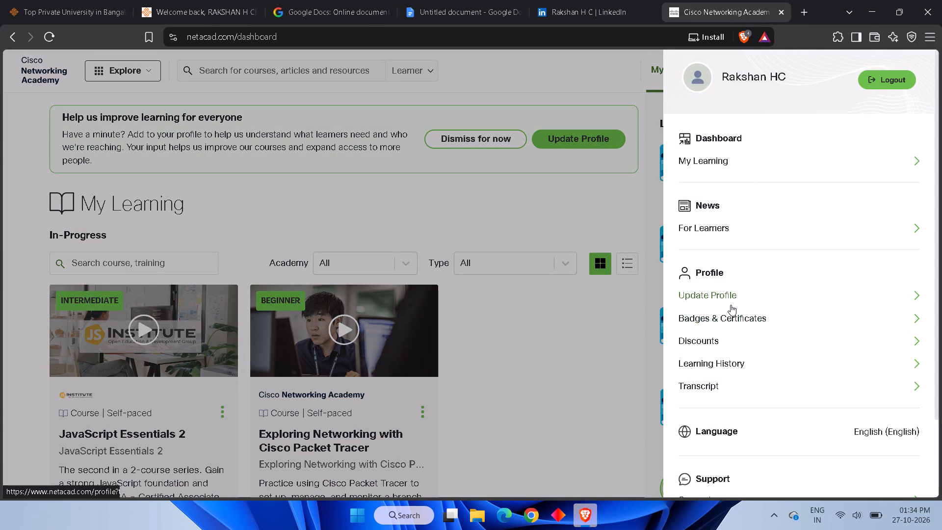
left_click(714, 320)
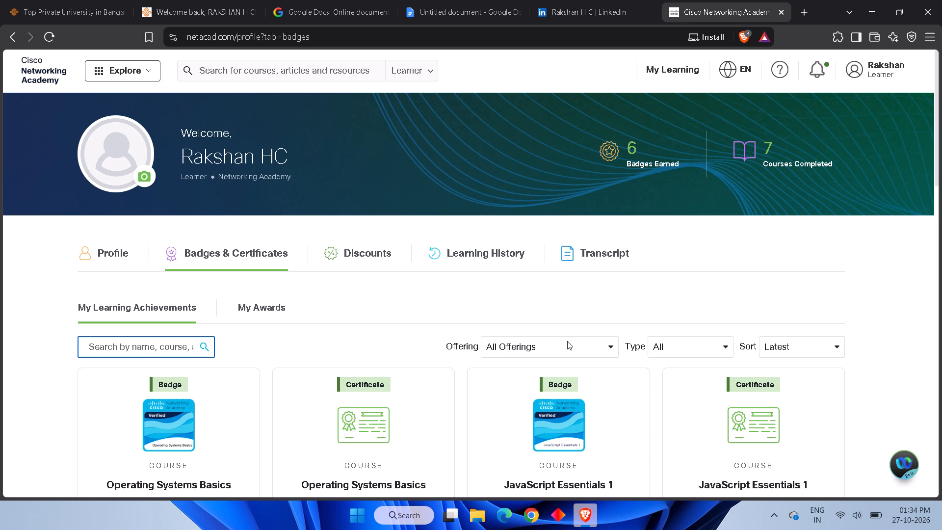
scroll(567, 341, "down", 10)
scroll(567, 341, "up", 1)
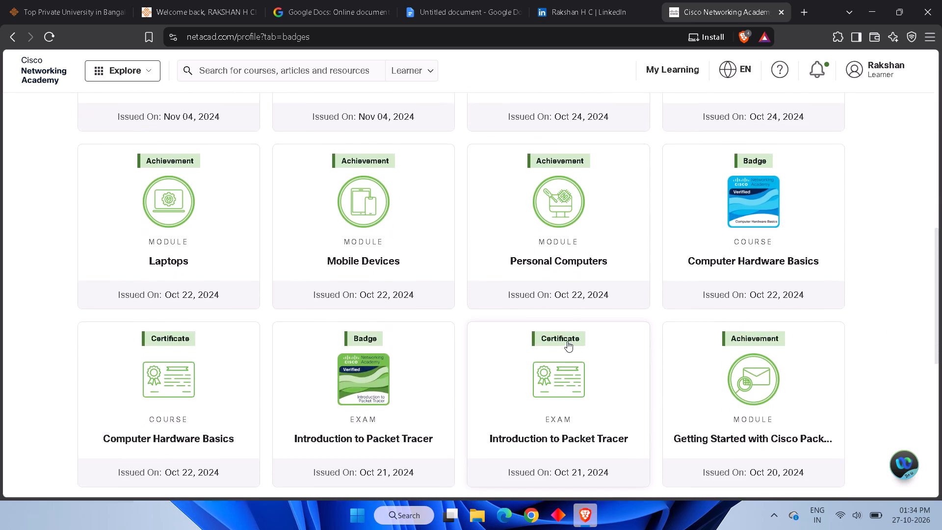
scroll(567, 341, "up", 12)
scroll(567, 341, "down", 9)
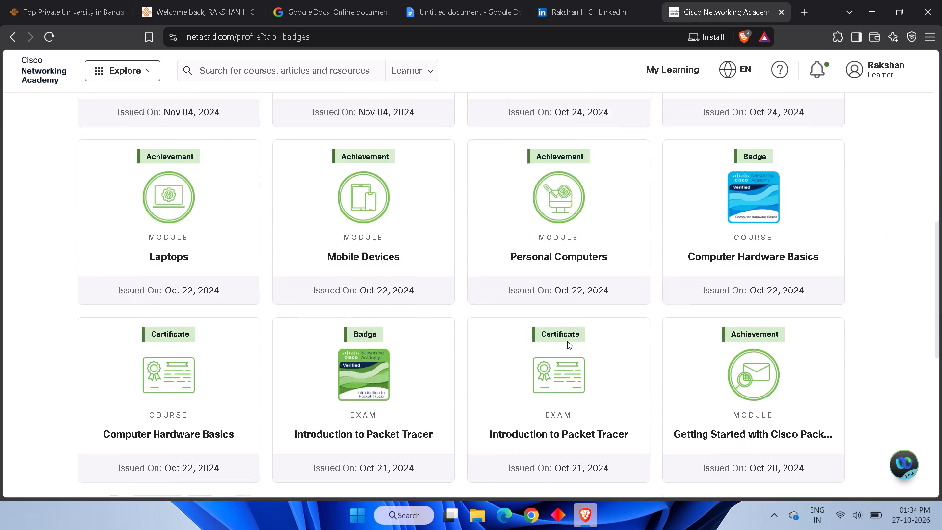
scroll(567, 341, "down", 4)
scroll(567, 341, "up", 12)
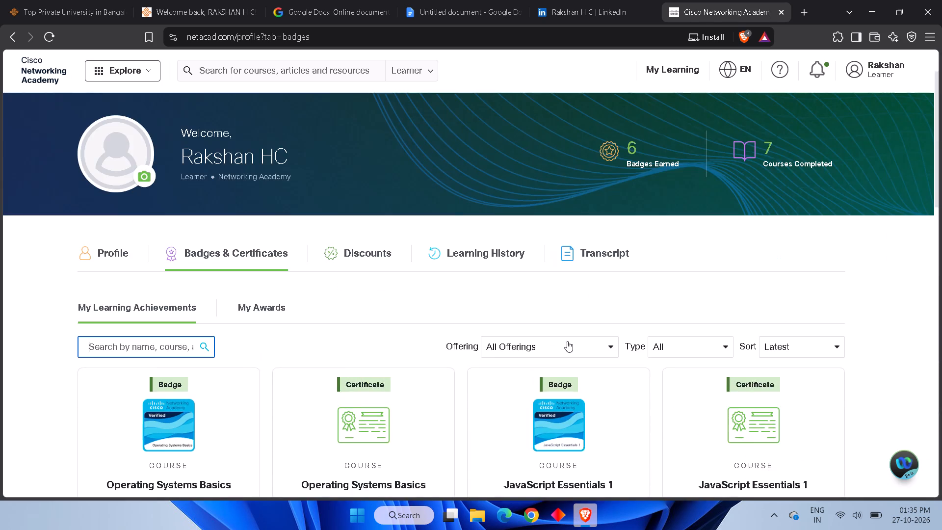
scroll(567, 341, "up", 1)
scroll(567, 341, "down", 1)
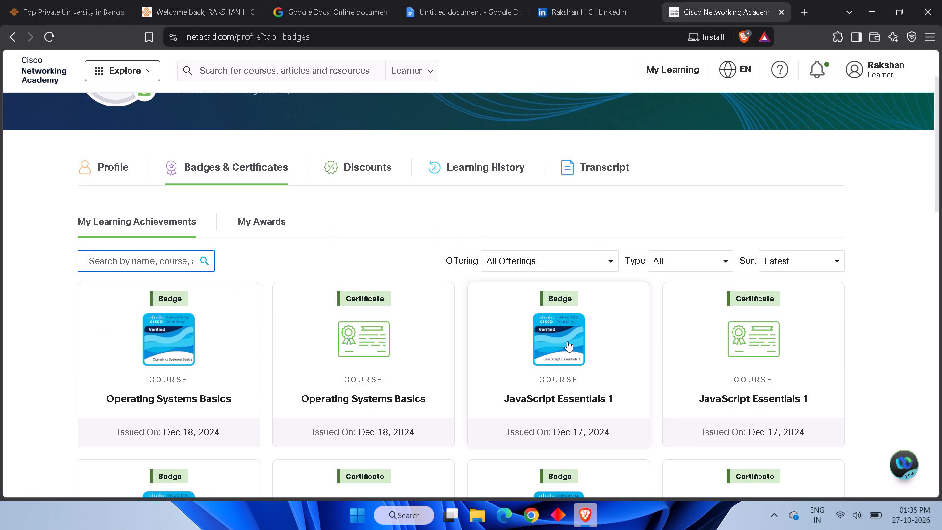
scroll(567, 341, "down", 2)
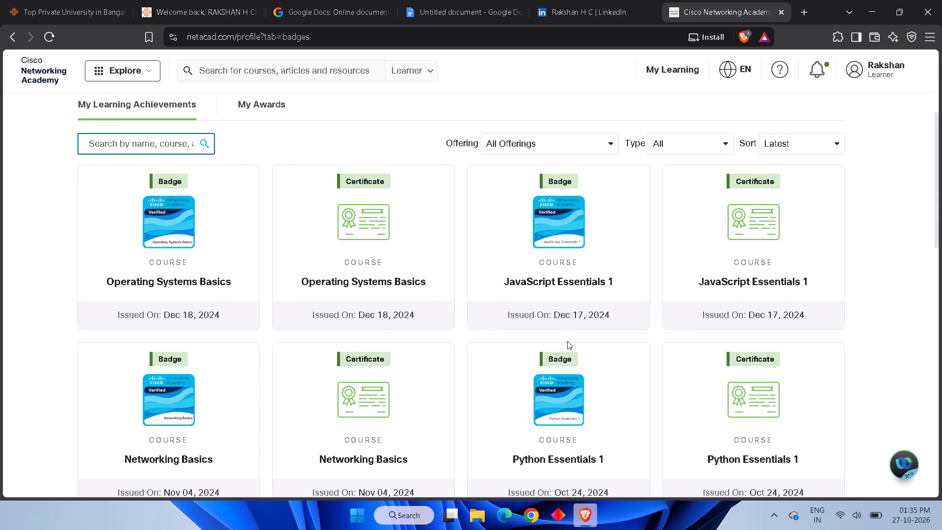
Open the Operating Systems Basics course badge, view its page on Credly, and try the Celebrate option.
left_click(192, 287)
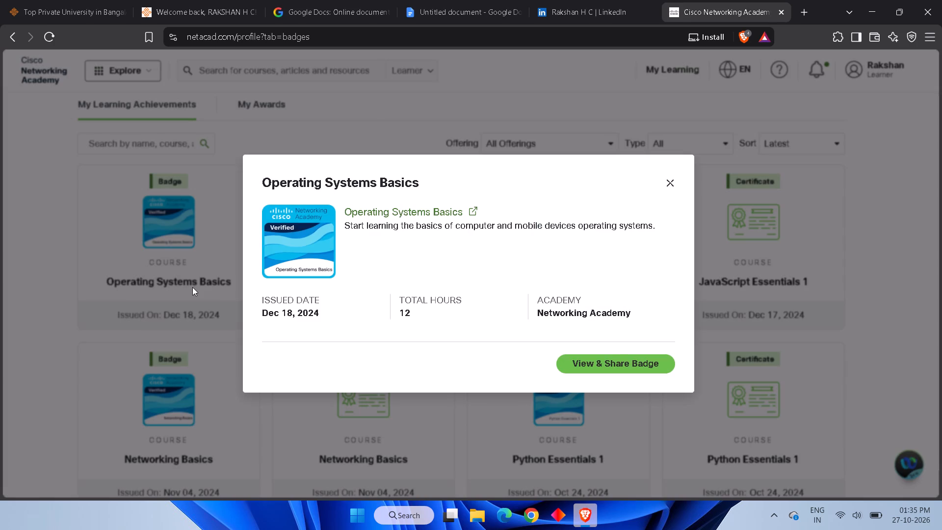
left_click(614, 366)
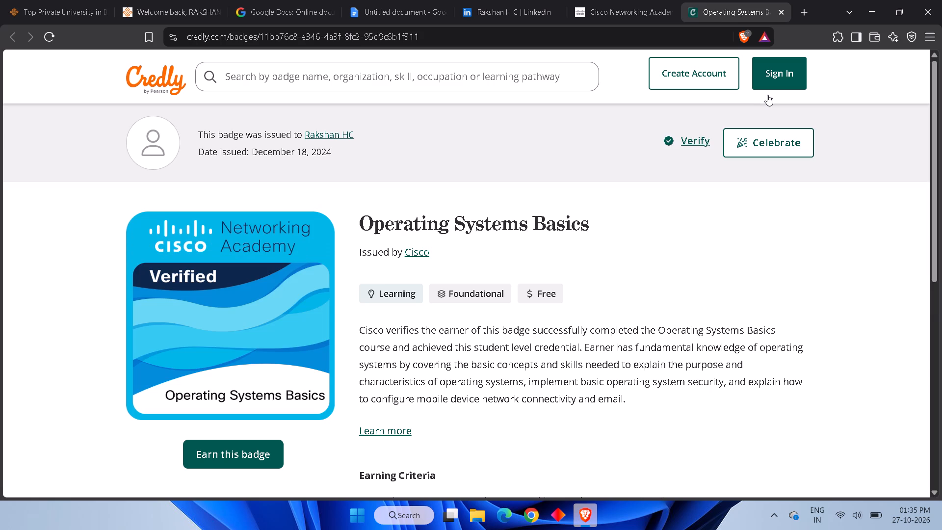
left_click(755, 145)
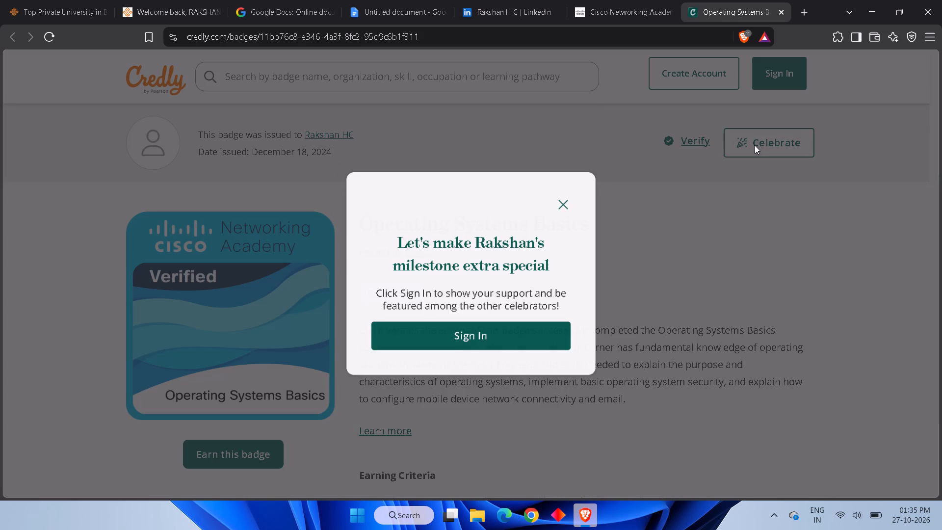
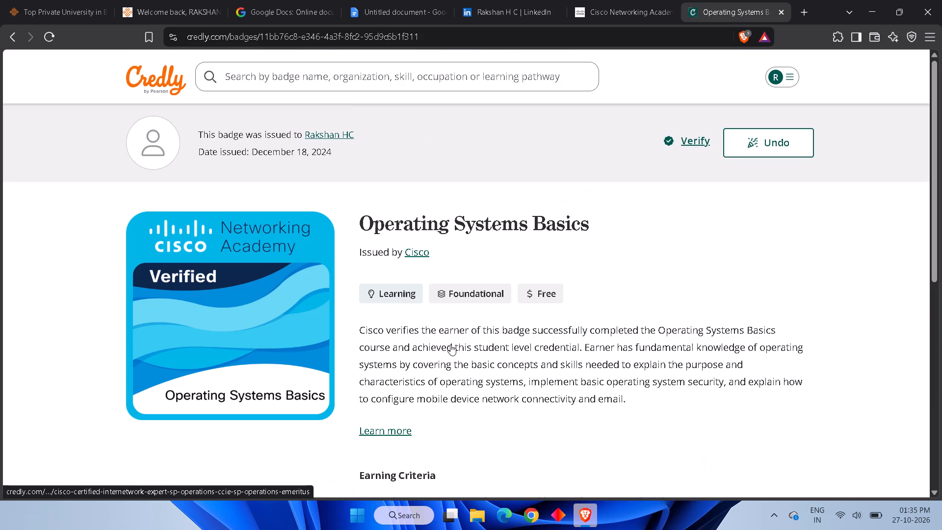
On Cisco Networking Academy, close the badge details and open the Operating Systems Basics course certificate to examine it.
left_click(620, 12)
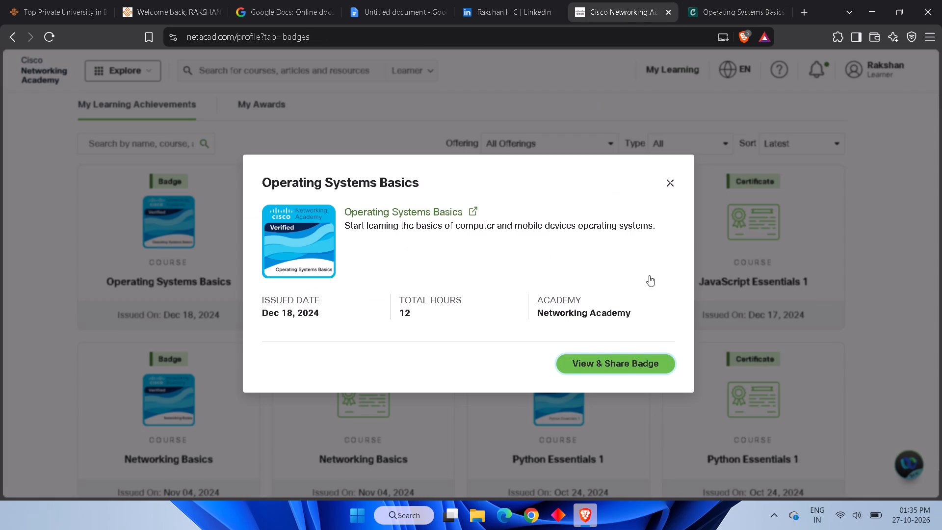
left_click(665, 183)
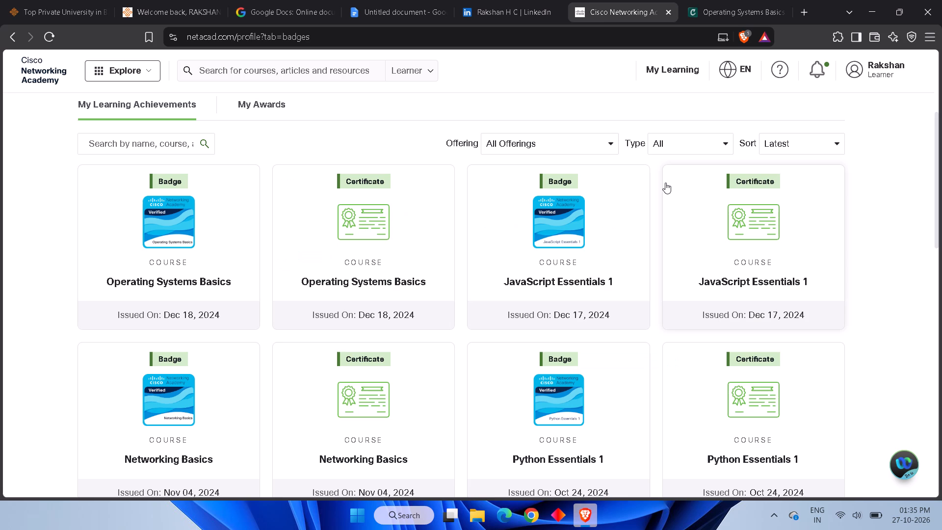
left_click(366, 265)
left_click_drag(366, 265, 541, 339)
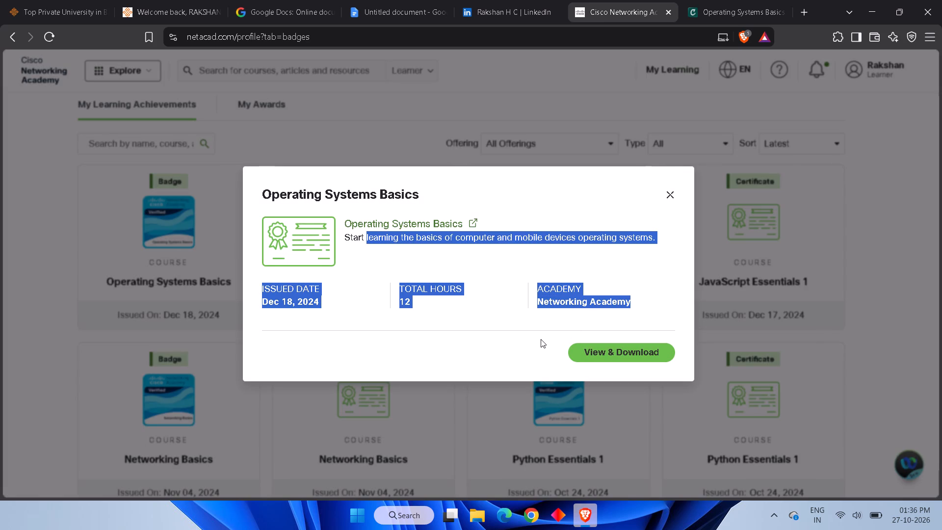
left_click(541, 339)
left_click(598, 356)
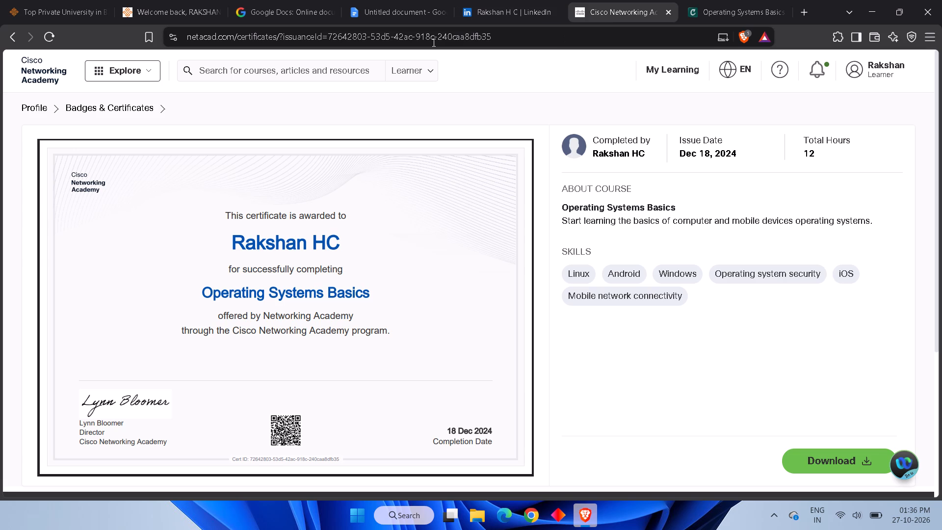
On the LinkedIn profile, view the Internship Completion Certificate under Experience and close it.
left_click(488, 9)
scroll(322, 259, "up", 3)
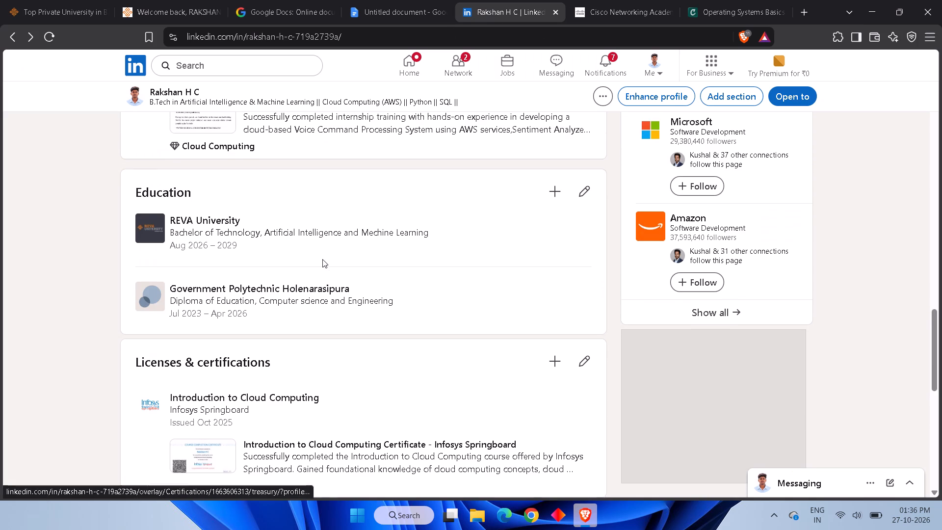
scroll(322, 259, "up", 3)
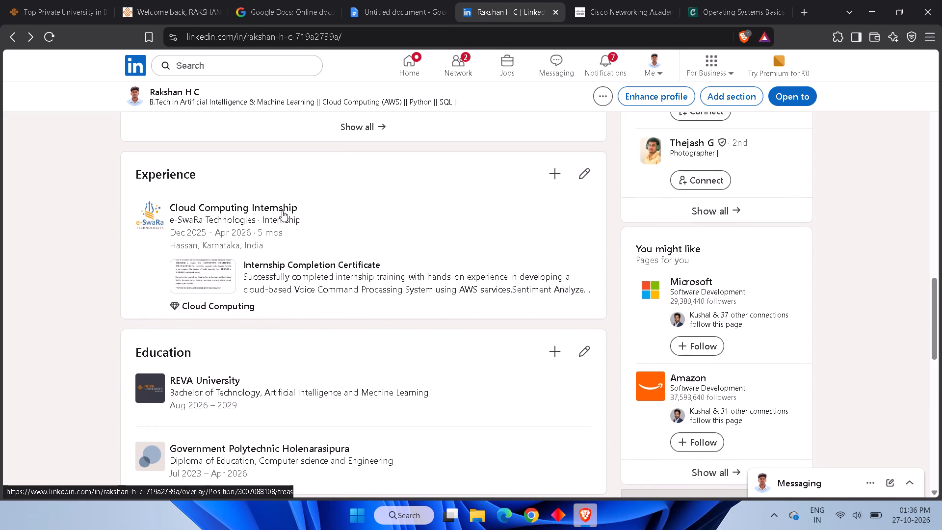
left_click(309, 278)
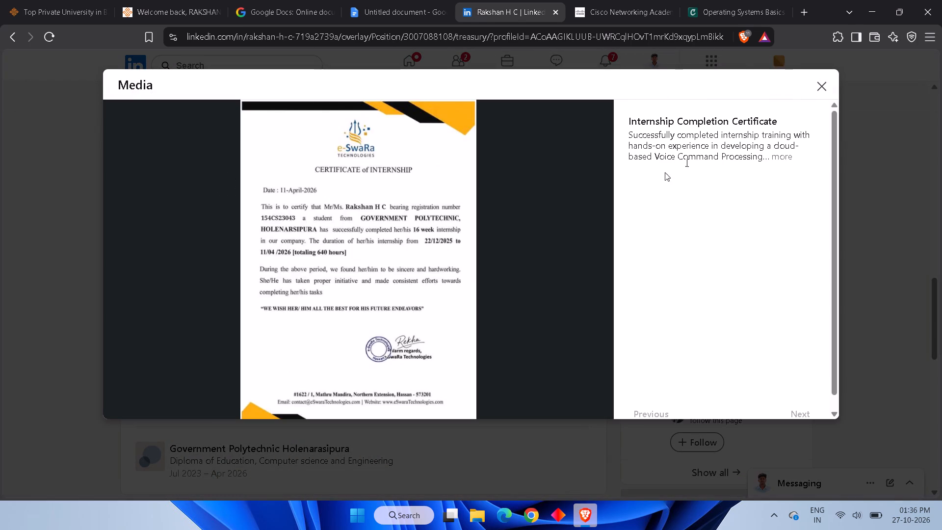
left_click(816, 87)
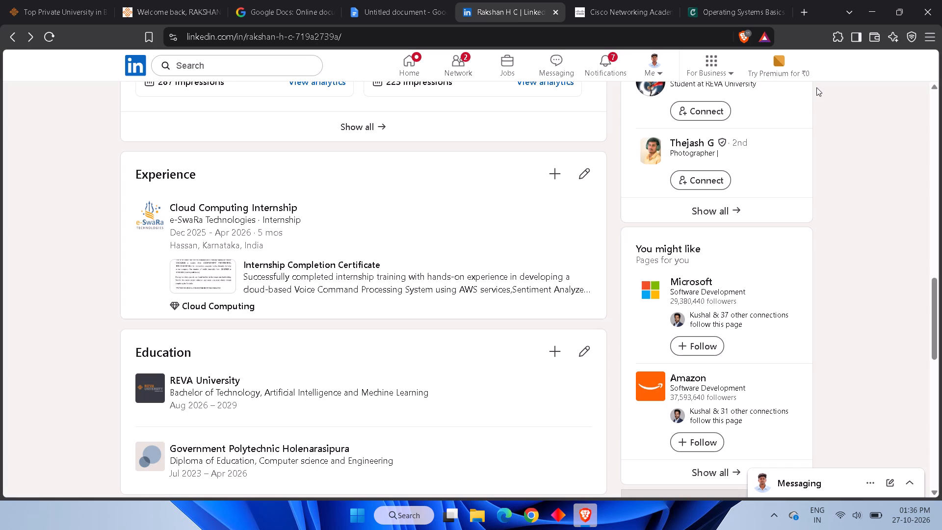
Open the Introduction to Cloud Computing certificate under Licenses & certifications and copy "Infosys Springboard" from its title.
scroll(477, 281, "down", 7)
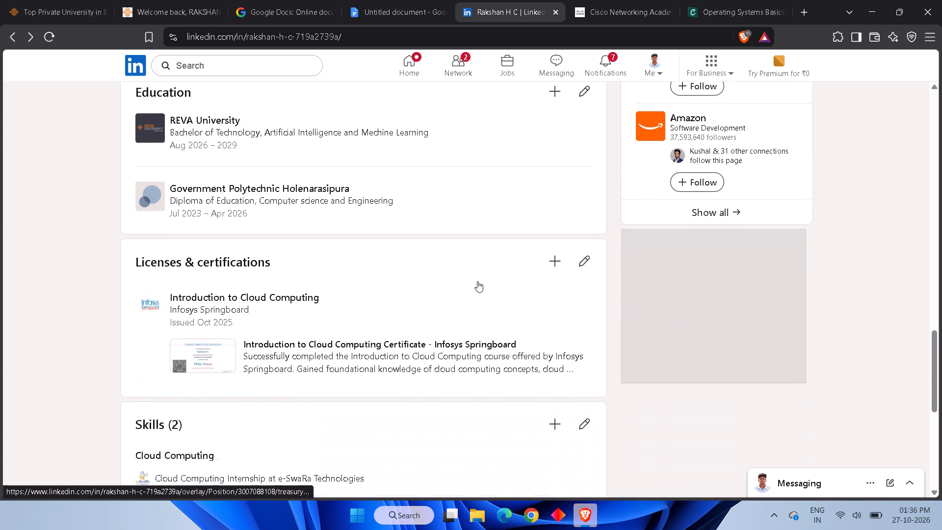
left_click(434, 320)
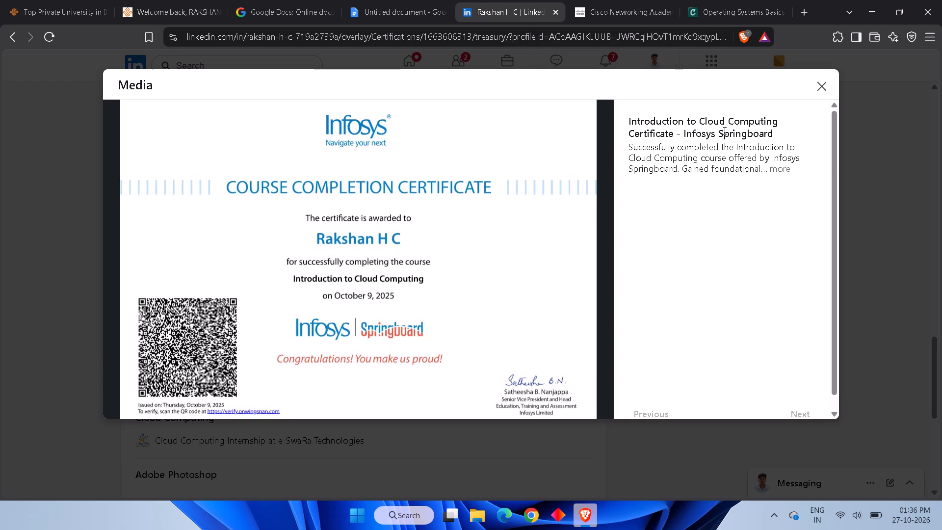
left_click_drag(773, 132, 680, 133)
key("ctrl+c")
key("ctrl+d")
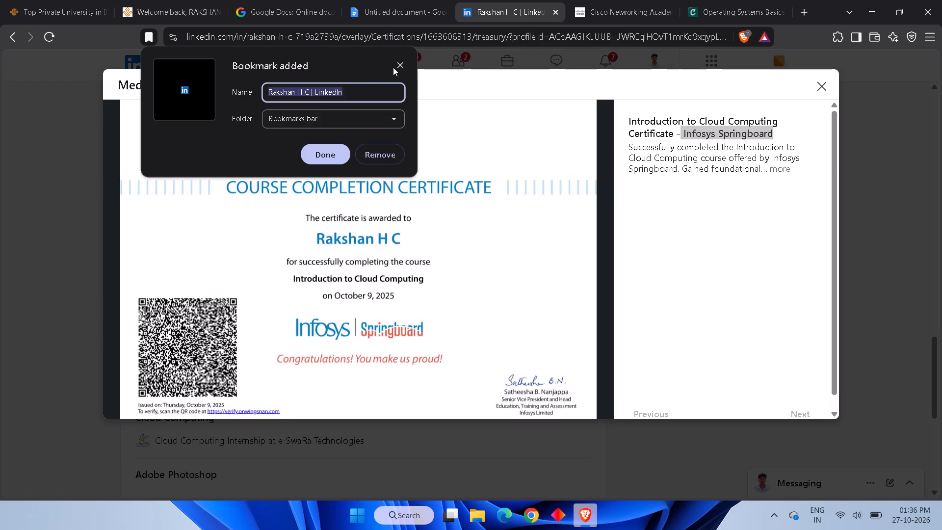
left_click(400, 66)
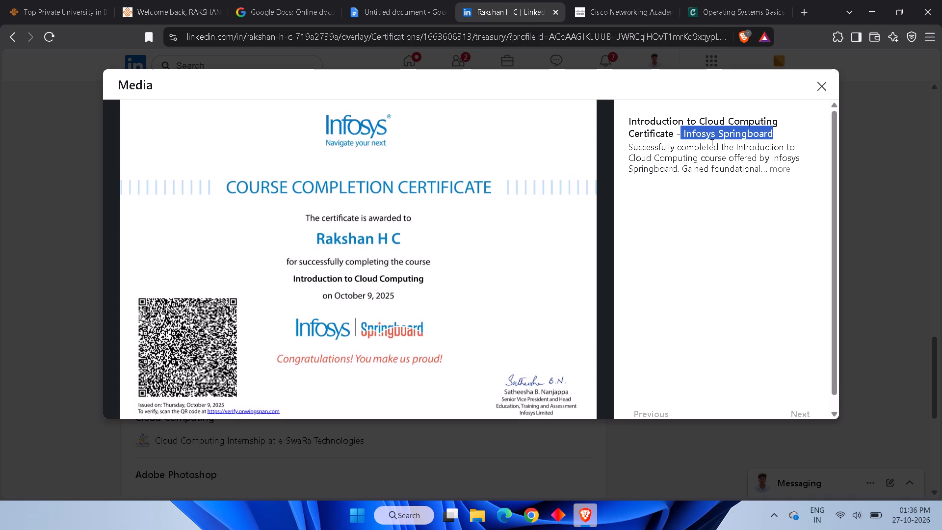
key("ctrl+c")
In the Google Docs document, replace the space after "Introduction to Cloud Computing" with a line break before "Certificate,".
left_click(409, 0)
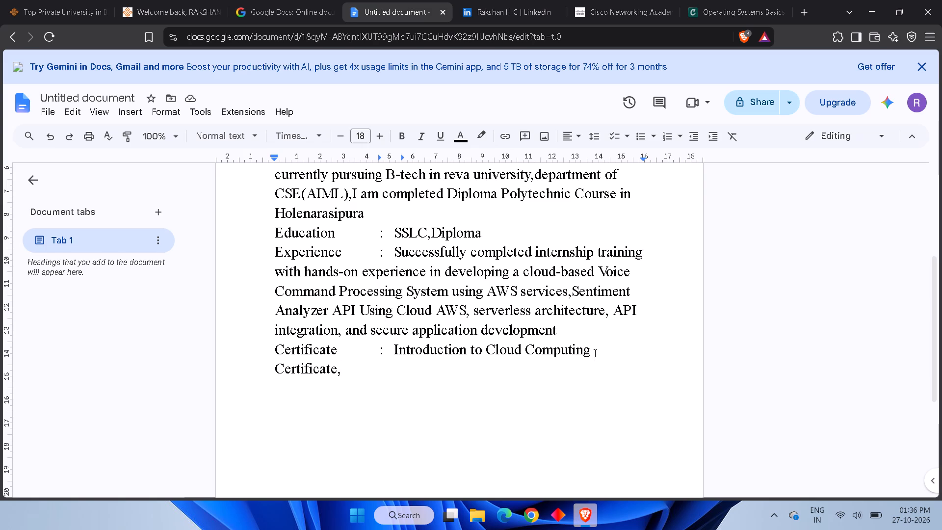
left_click(593, 353)
key("BackSpace")
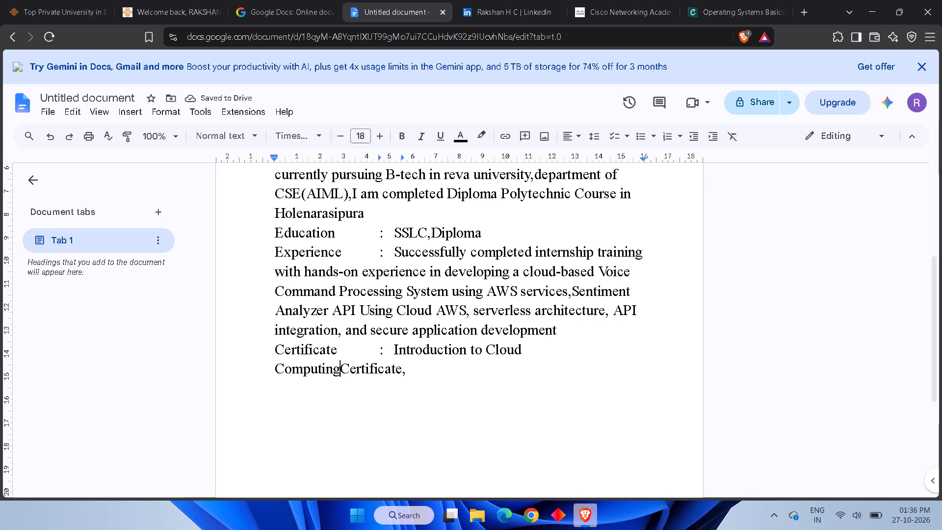
key("space")
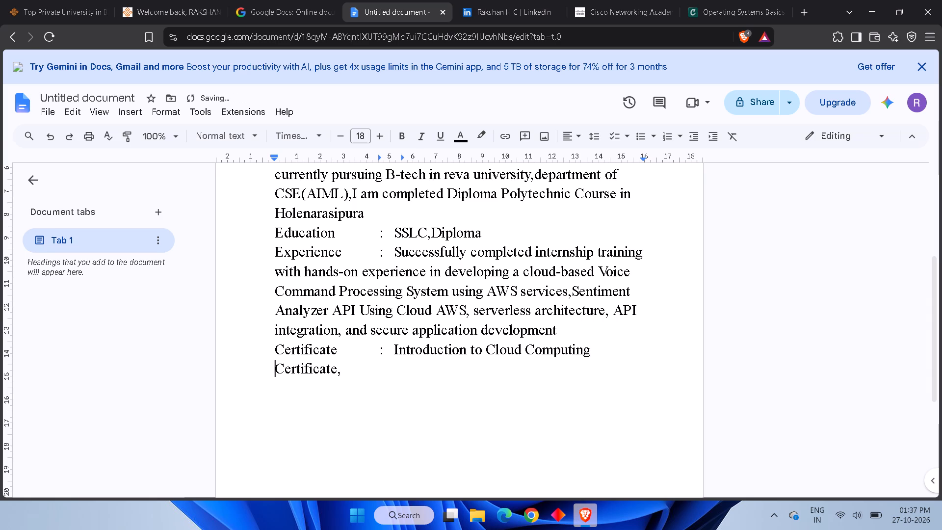
key("BackSpace")
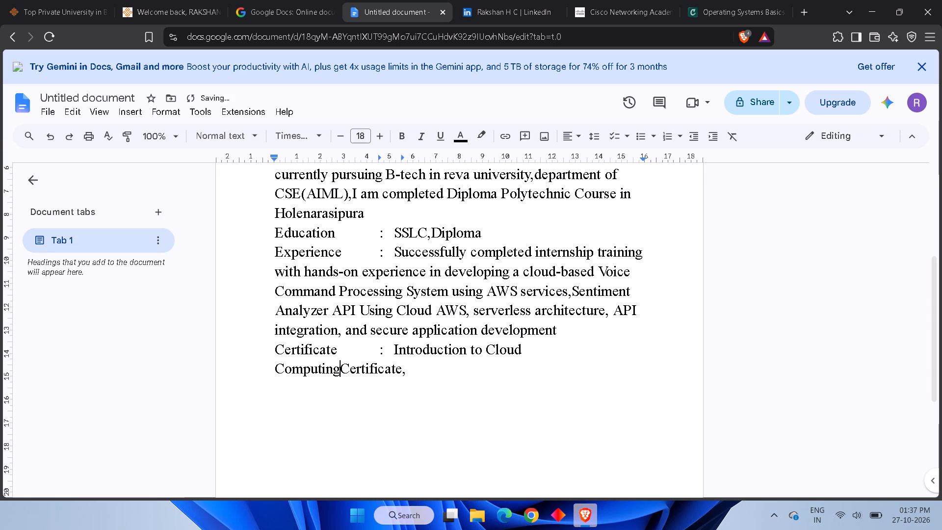
key("Return")
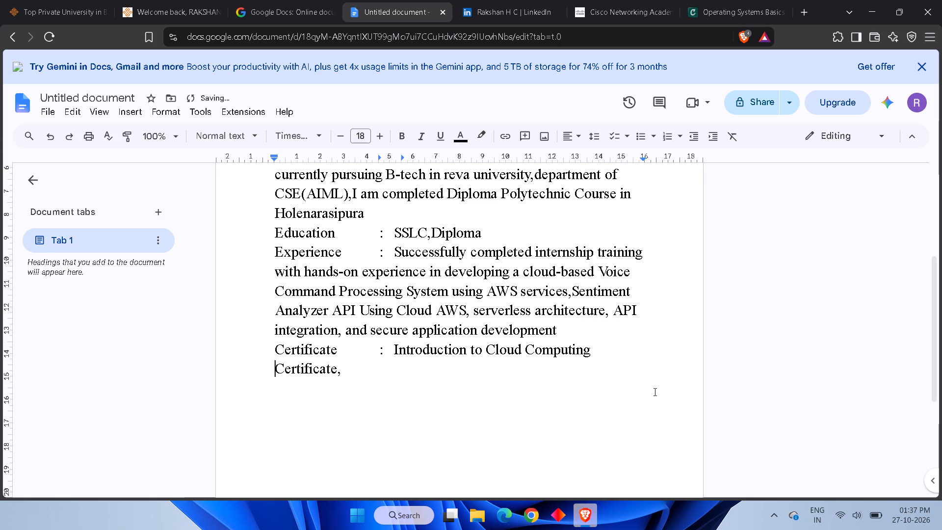
Insert a hyphen and the copied "Infosys Springboard" between "Certificate" and the comma in the certificate entry.
left_click(341, 369)
key("Left")
key("space")
key("BackSpace")
key("shift+underscore")
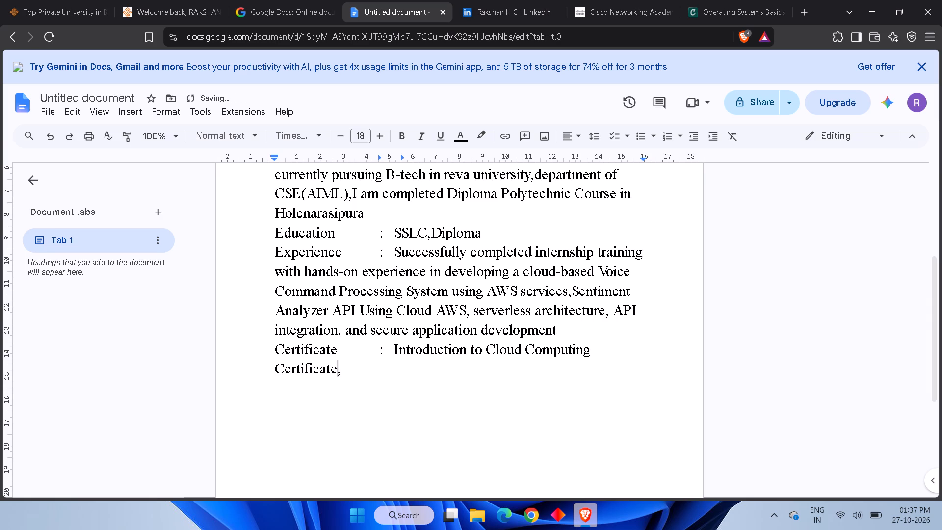
key("BackSpace")
key("minus")
key("ctrl+v")
Format the pasted "Infosys Springboard" text as 18-point Times New Roman.
left_click_drag(427, 370, 344, 376)
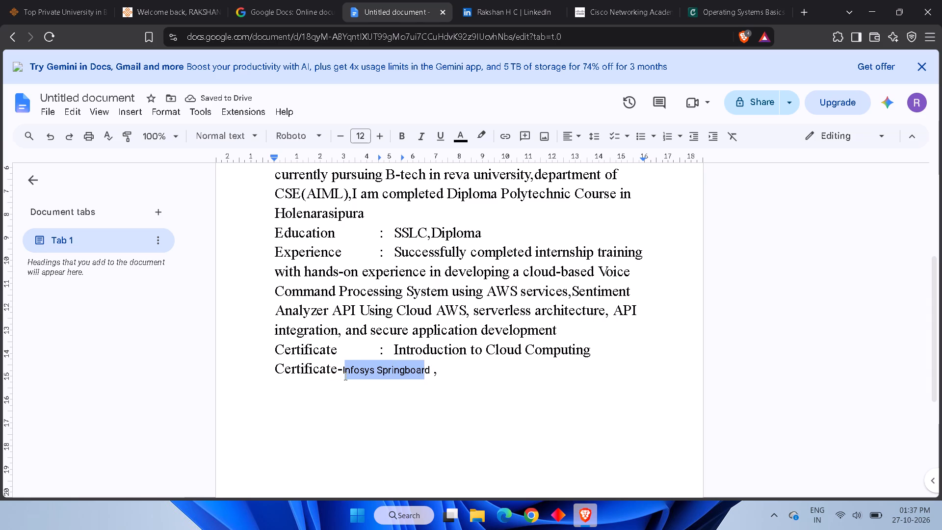
left_click_drag(429, 370, 342, 371)
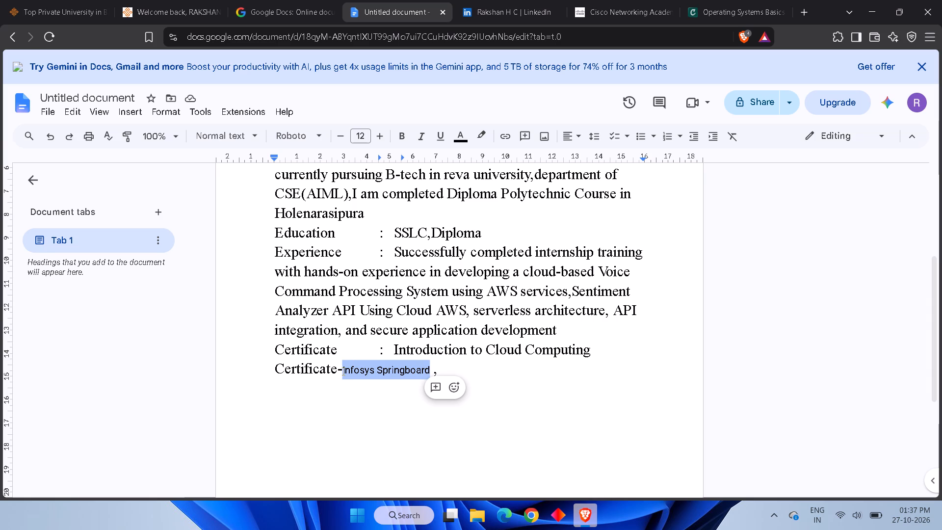
left_click(363, 132)
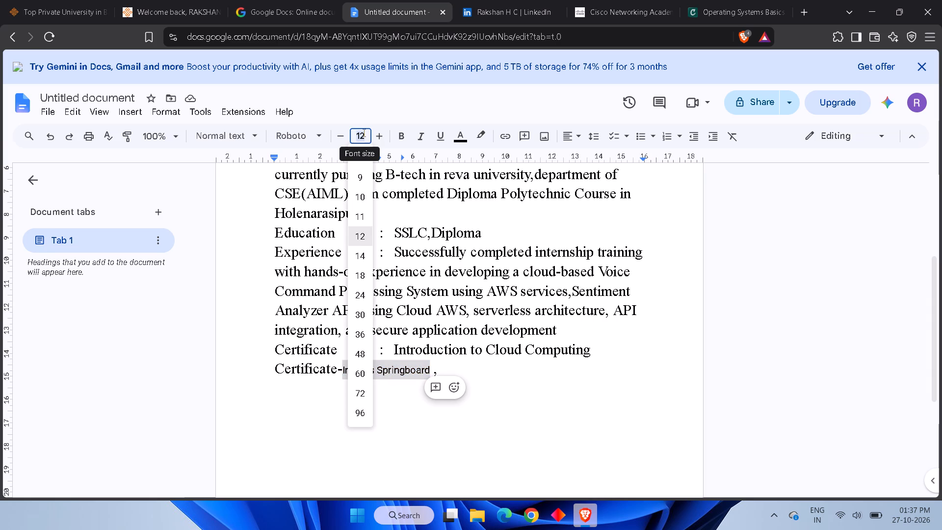
type("18")
key("Return")
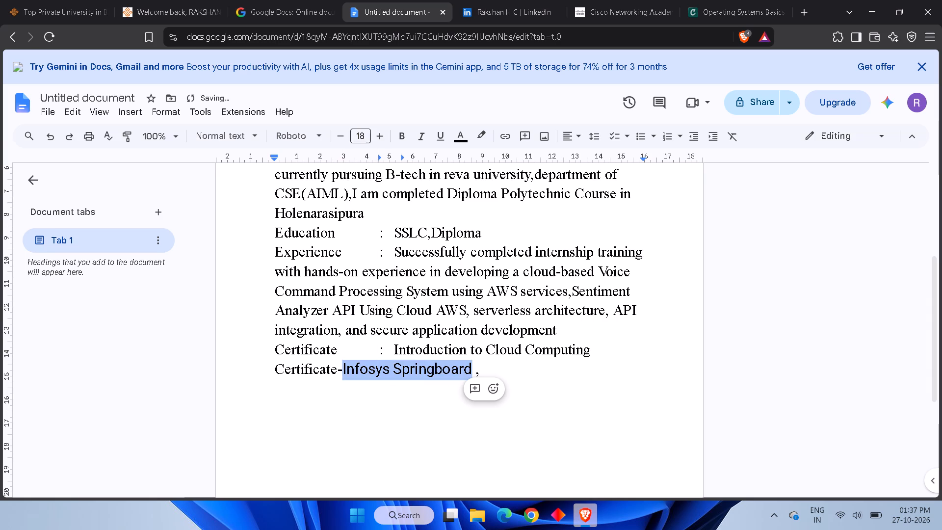
left_click(291, 132)
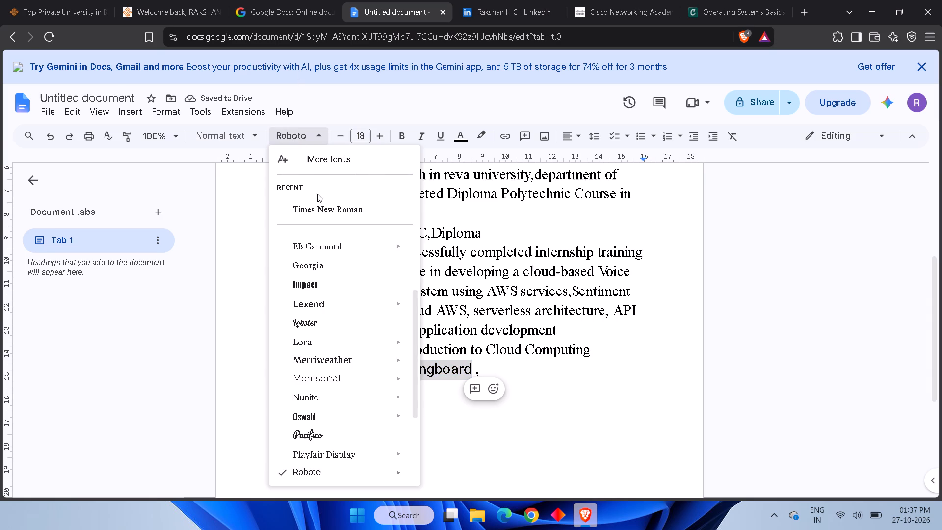
left_click(318, 206)
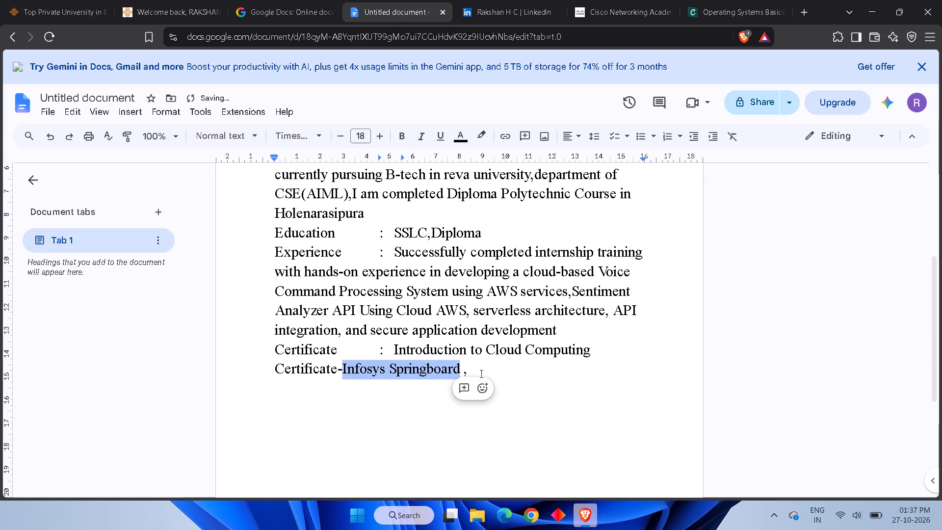
left_click(489, 369)
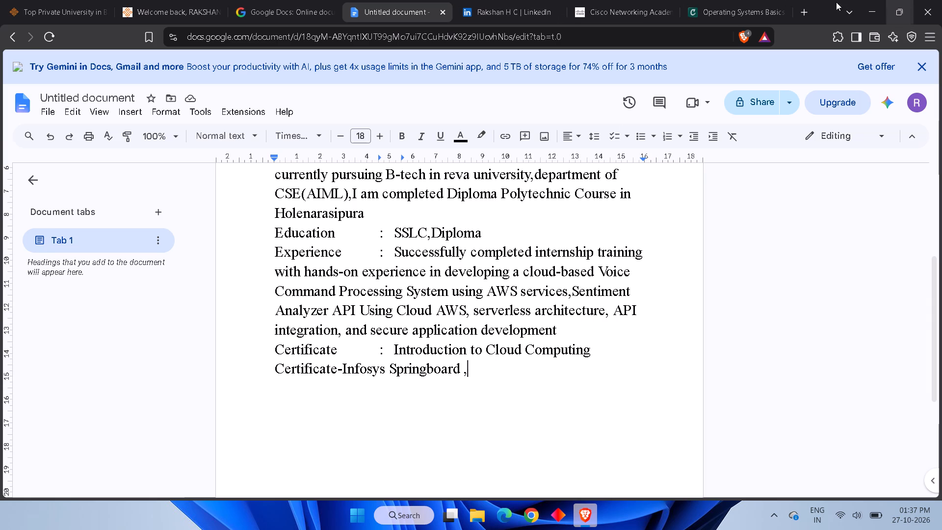
Copy the "Operating Systems Basics" badge title from Credly and paste it at the end of the document's certificate entry.
left_click(726, 1)
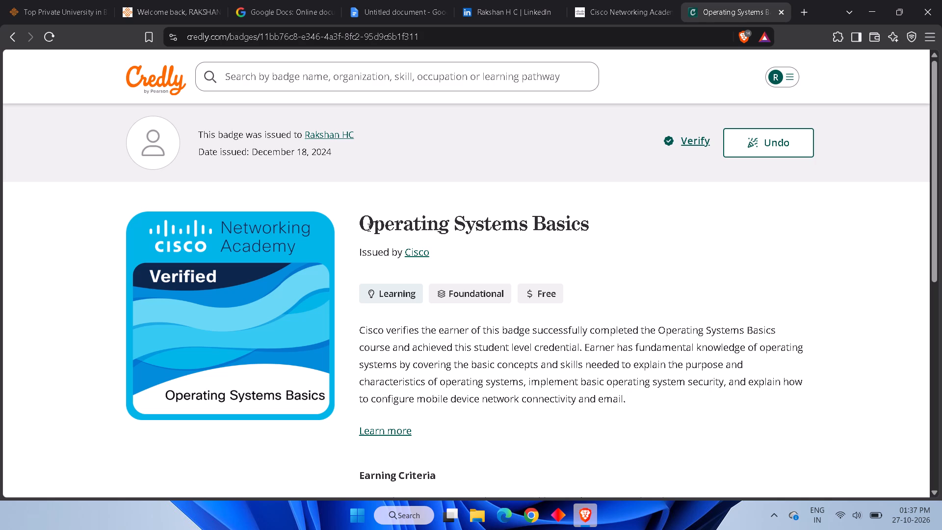
left_click_drag(362, 222, 595, 199)
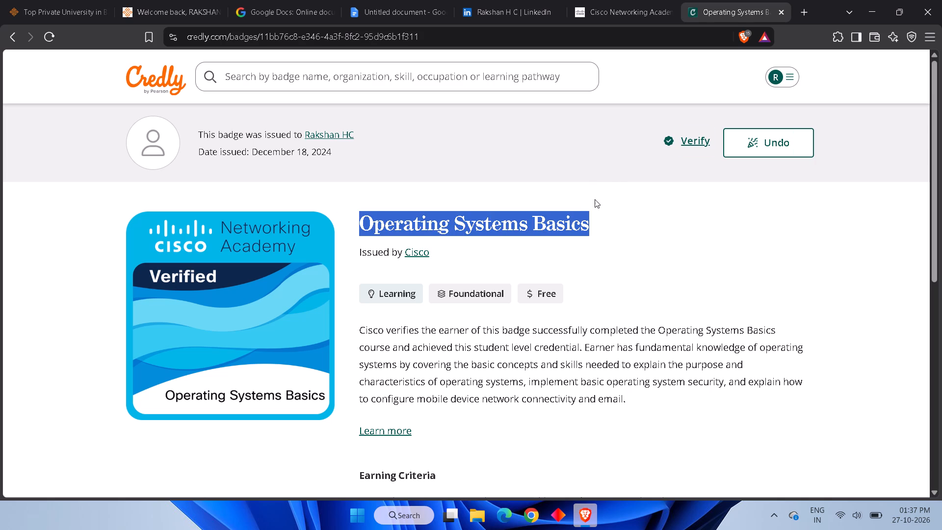
key("ctrl+c")
left_click(633, 6)
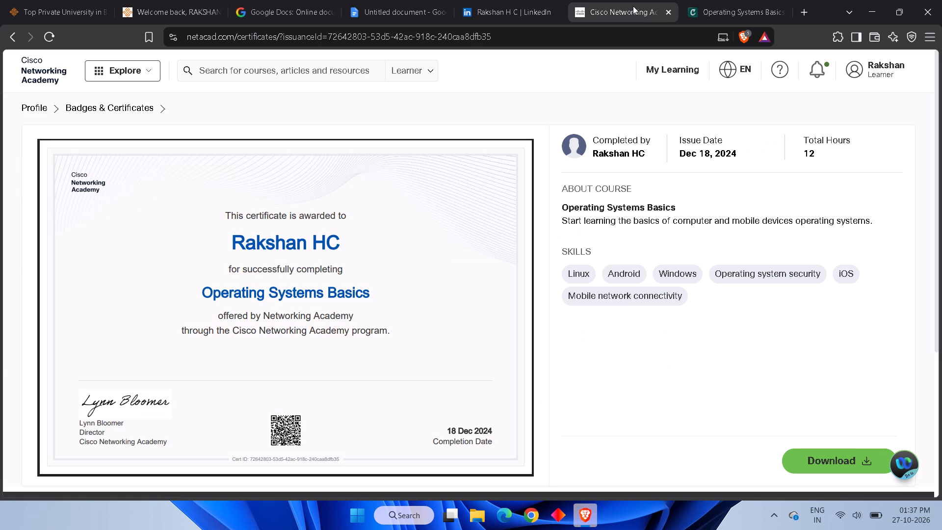
left_click(501, 10)
left_click(408, 5)
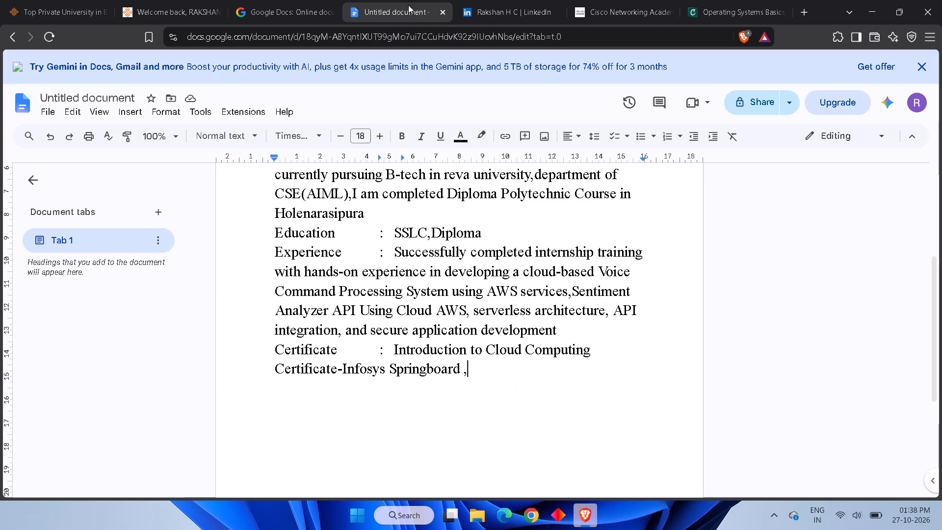
key("ctrl+c")
key("ctrl+v")
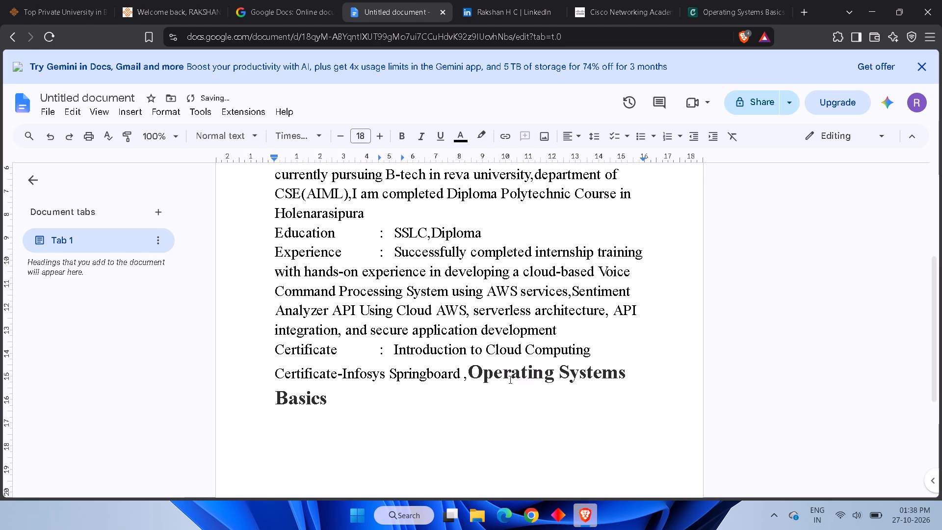
Format the pasted "Operating Systems Basics" text in the certificate entry as 18-point with bold removed.
left_click_drag(332, 397, 470, 361)
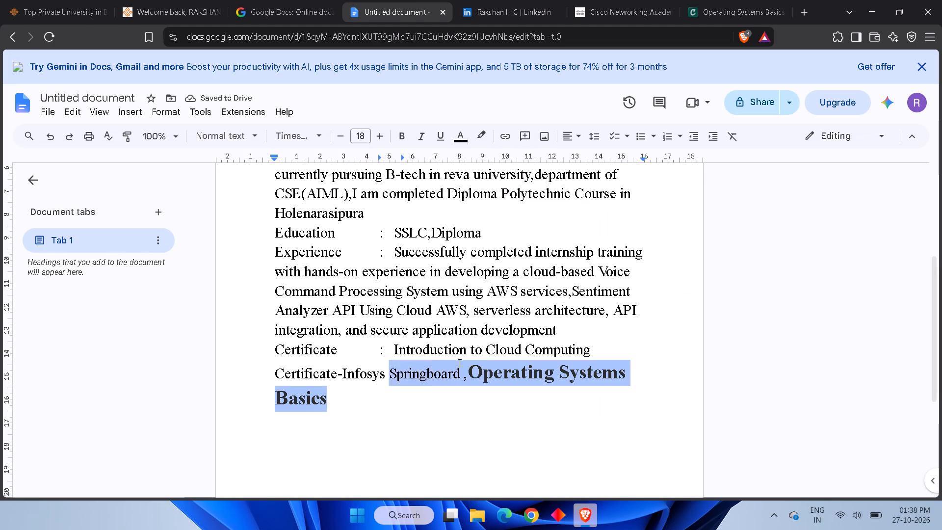
left_click_drag(470, 361, 473, 375)
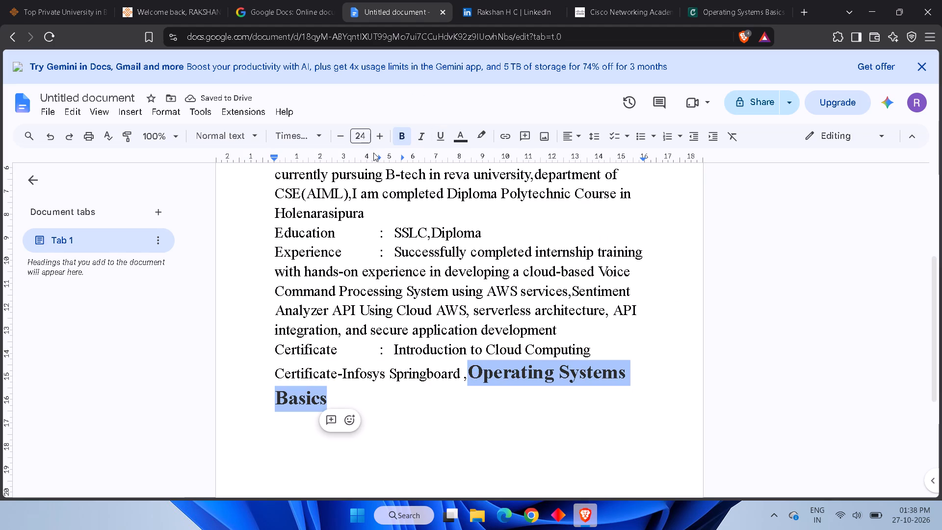
left_click(345, 132)
left_click(345, 132)
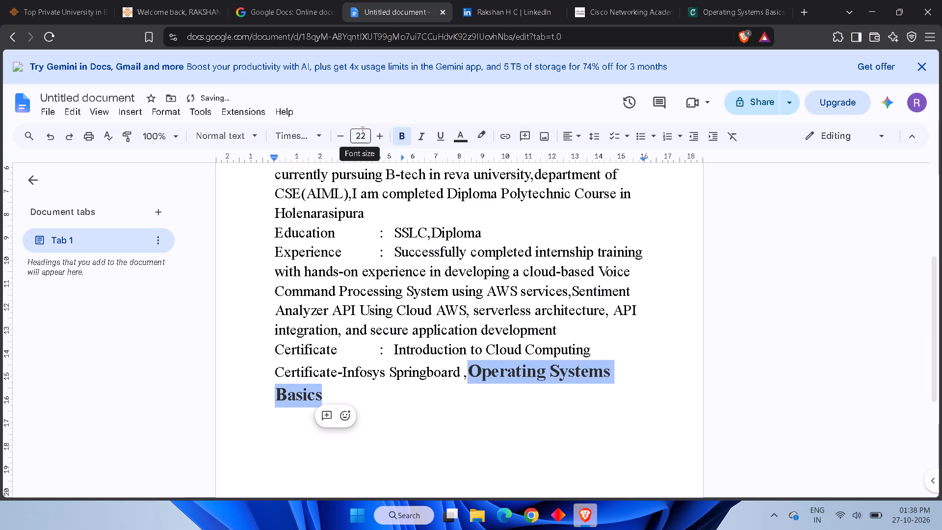
left_click(363, 130)
type("18")
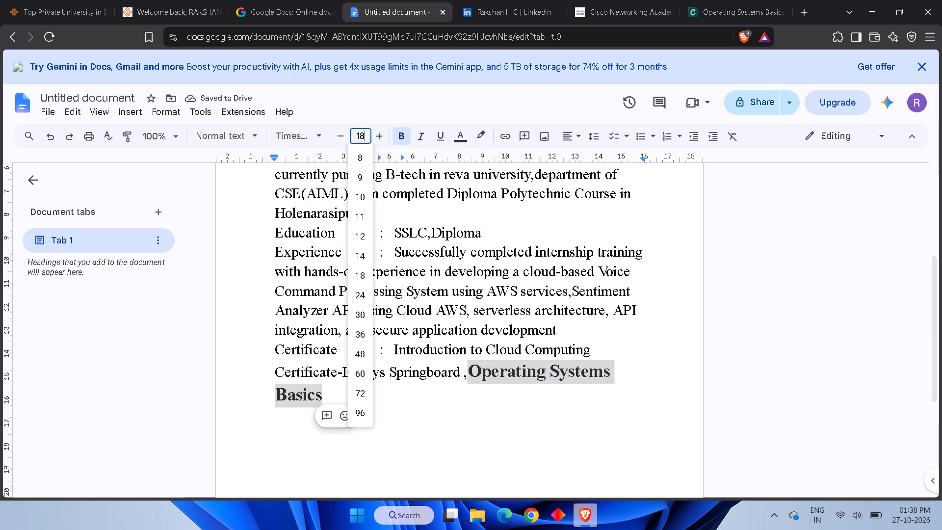
left_click(406, 131)
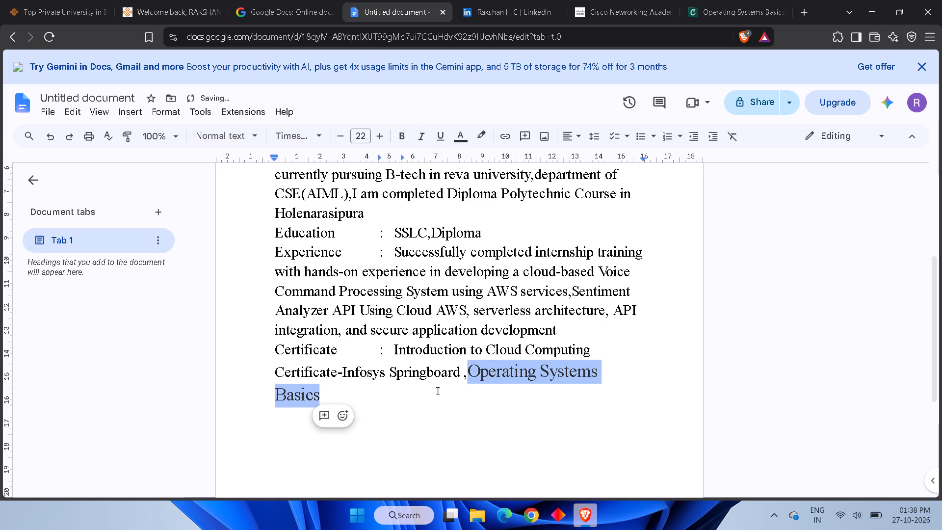
left_click(363, 133)
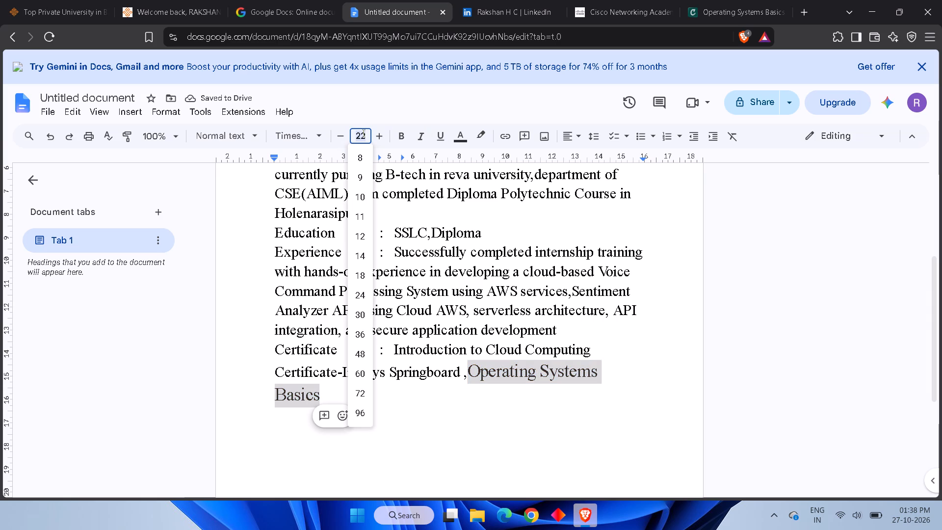
type("18.")
key("BackSpace")
key("Return")
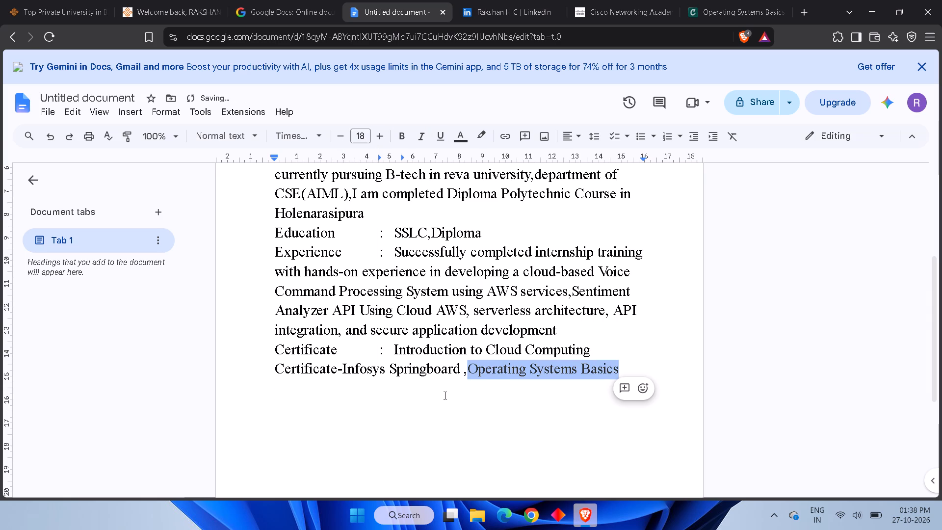
left_click(502, 399)
Append "-Cisco Network Academy," after "Operating Systems Basics", checking the issuer name on the Cisco Networking Academy certificate page.
left_click(628, 372)
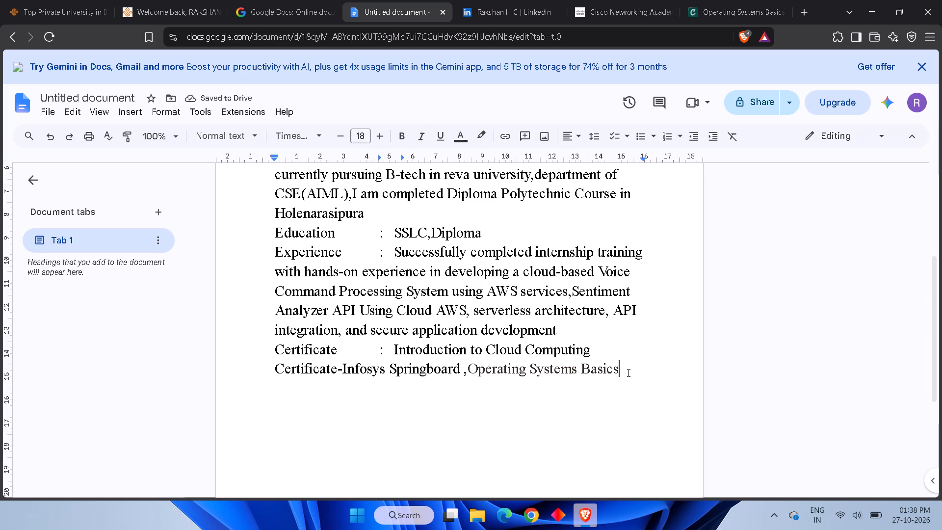
key("equal")
key("BackSpace")
key("minus")
left_click(620, 16)
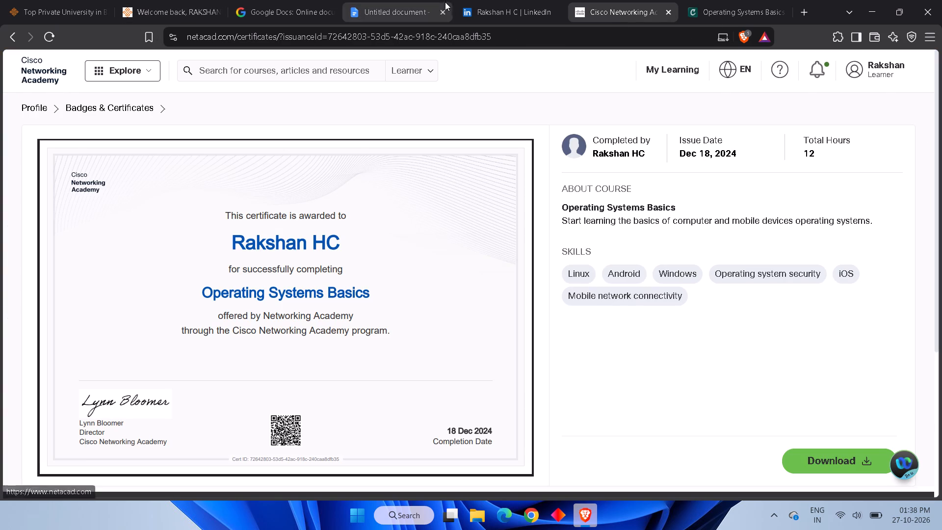
left_click(397, 1)
key("shift+c")
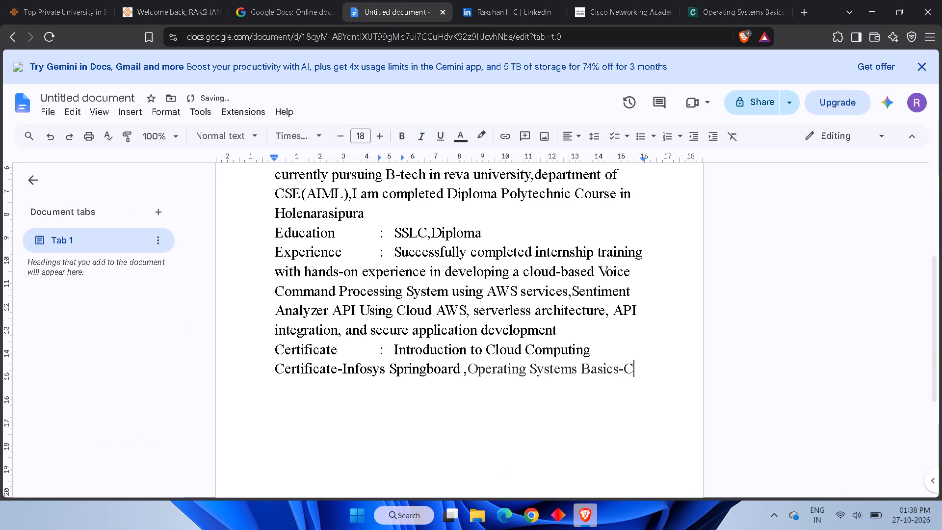
type("ic")
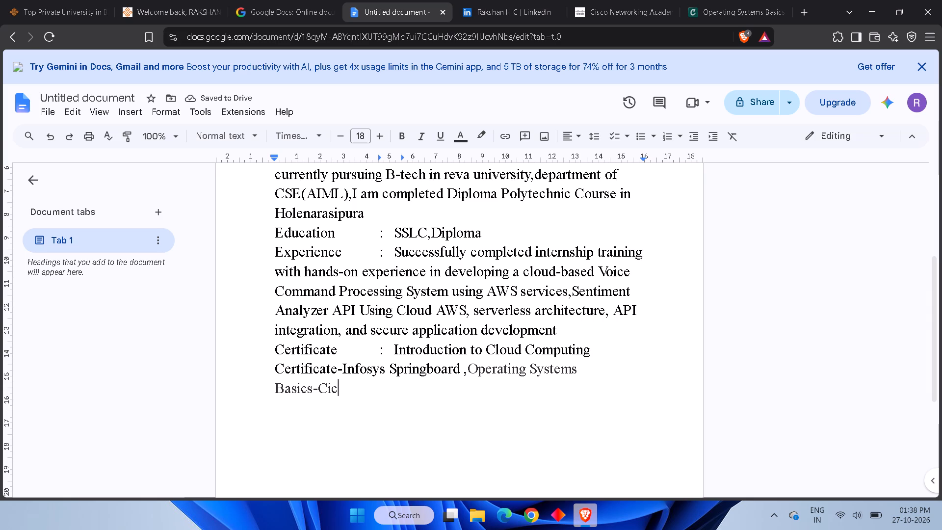
key("BackSpace")
type("sco")
key("space")
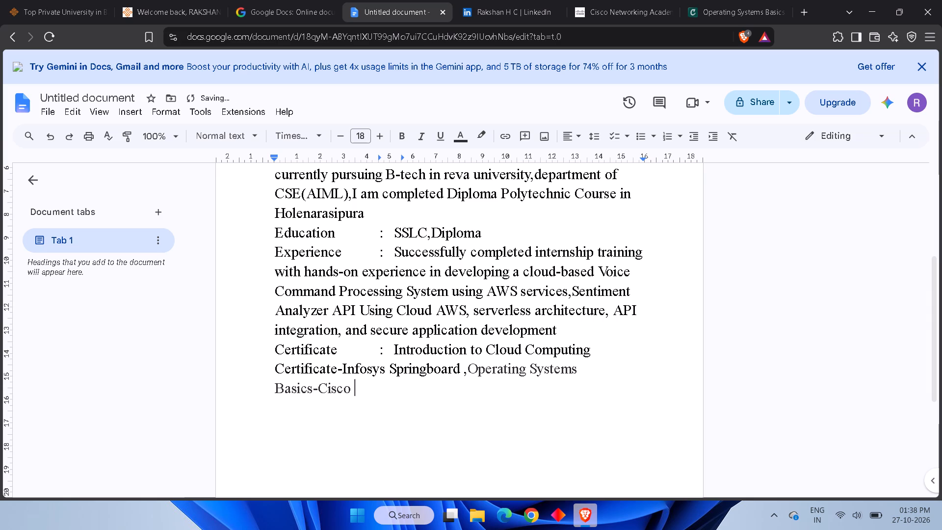
key("shift+n")
type("etw")
type("ork")
key("space")
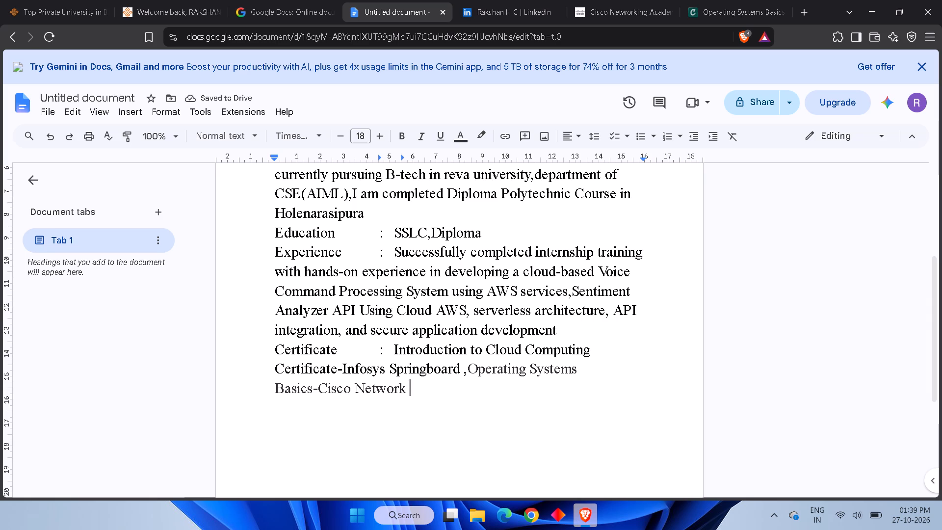
key("shift+a")
type("cad")
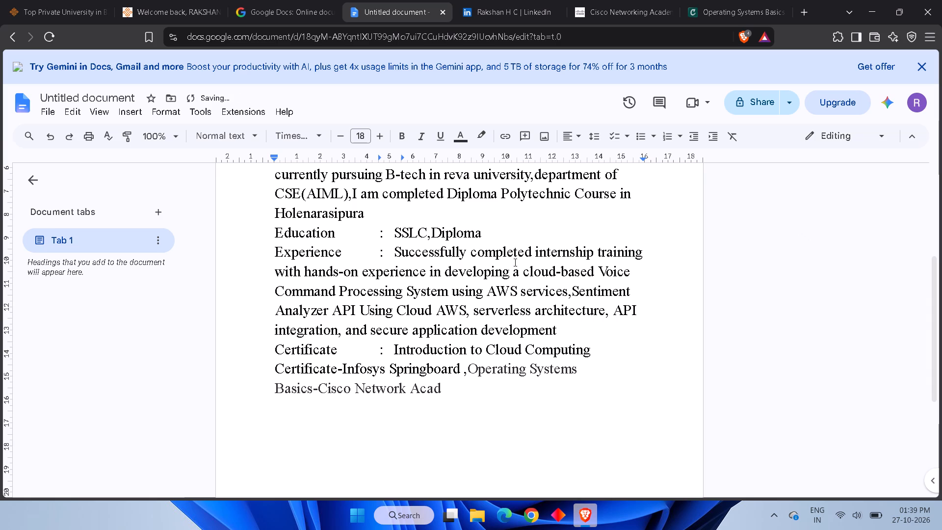
left_click(625, 6)
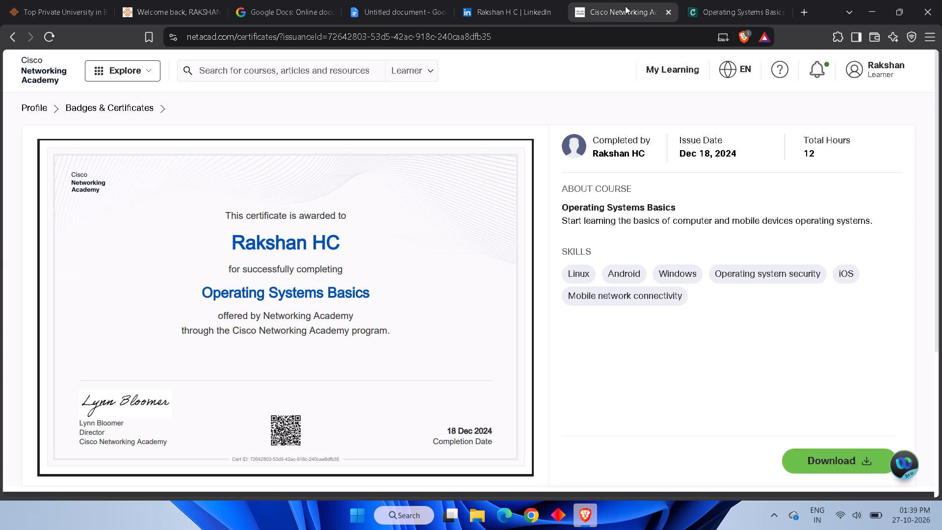
left_click(409, 19)
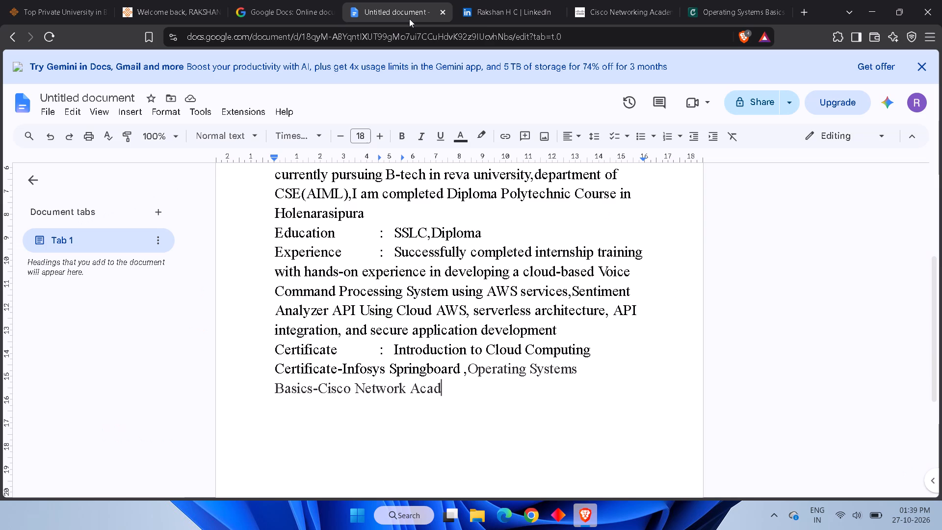
type("emy")
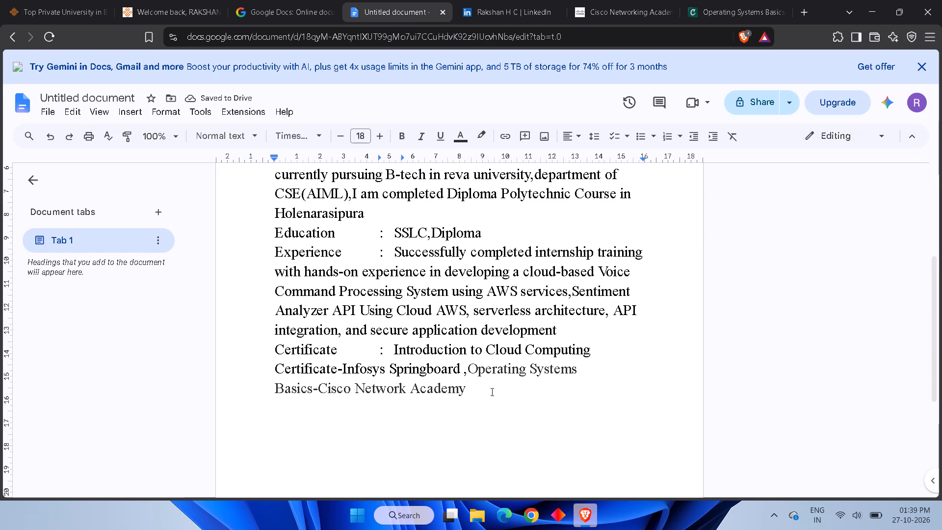
key("comma")
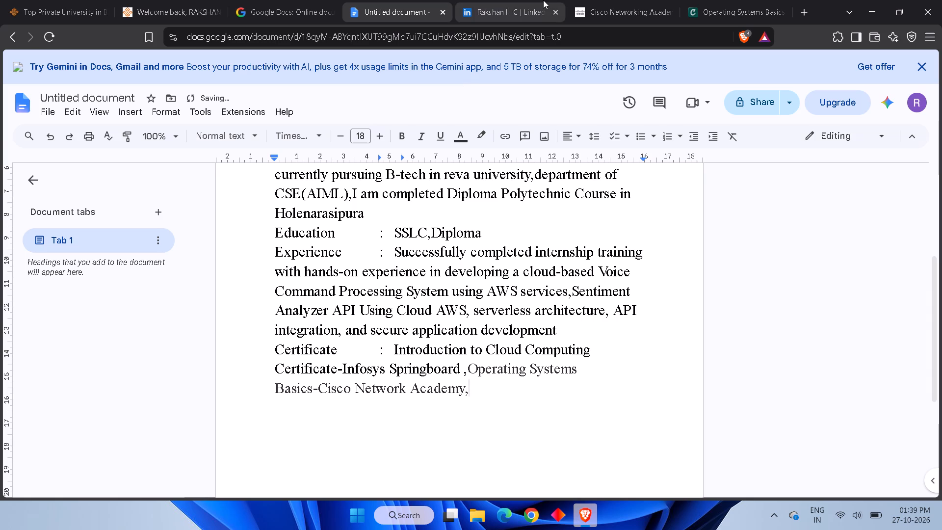
Copy "JavaScript Essentials 1" from its Cisco Networking Academy certificate details and insert it after "Operating Systems Basics" in the document, preceded by a comma and space.
left_click(596, 0)
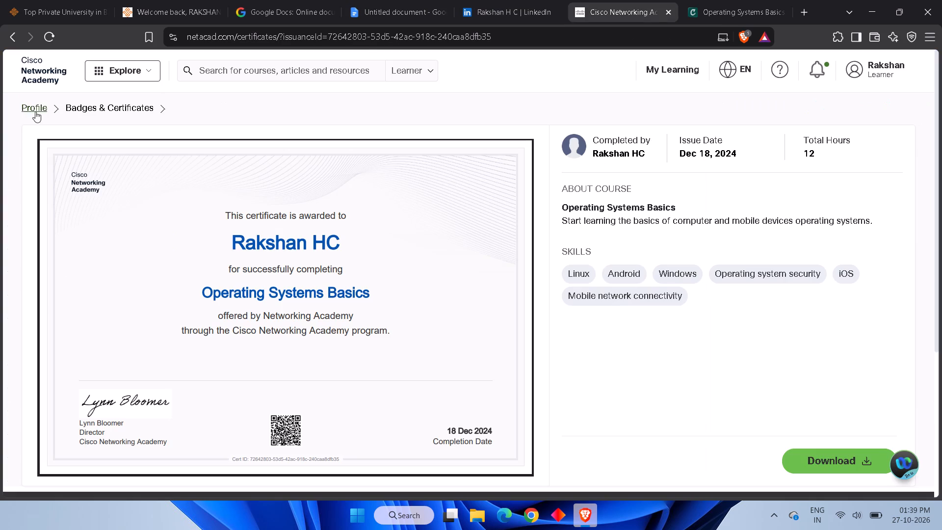
left_click(10, 41)
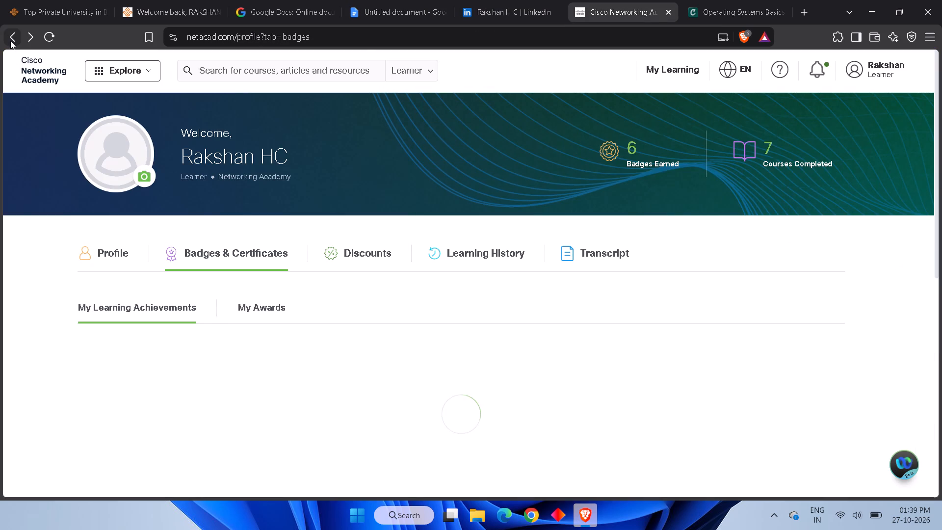
scroll(338, 389, "down", 1)
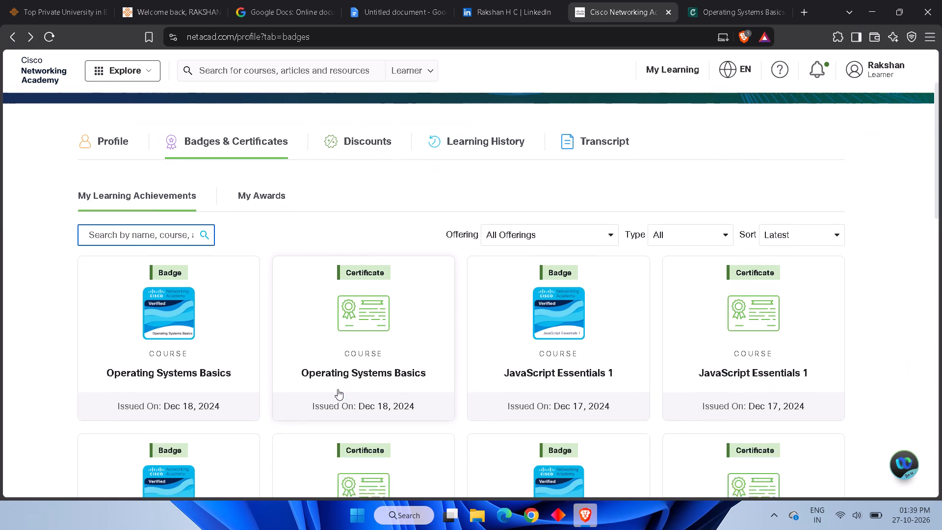
scroll(338, 389, "down", 3)
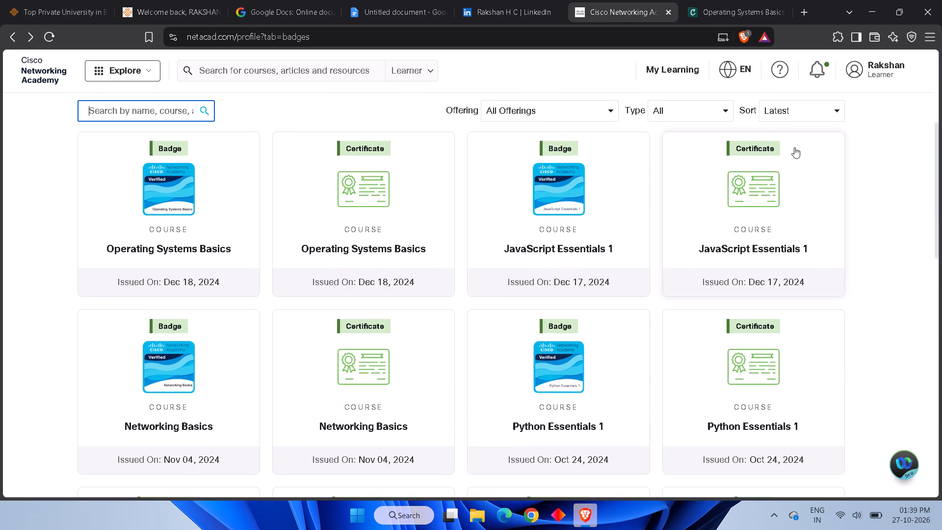
left_click(788, 245)
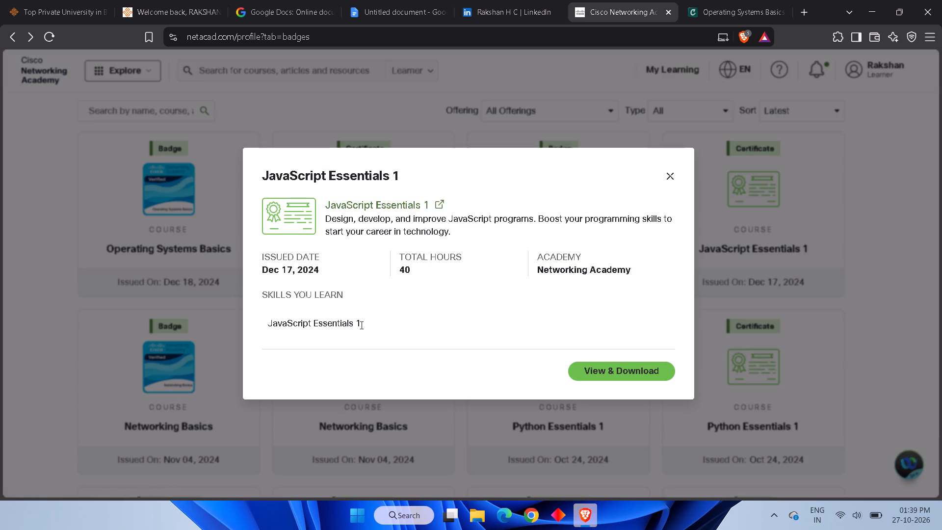
left_click_drag(361, 325, 225, 329)
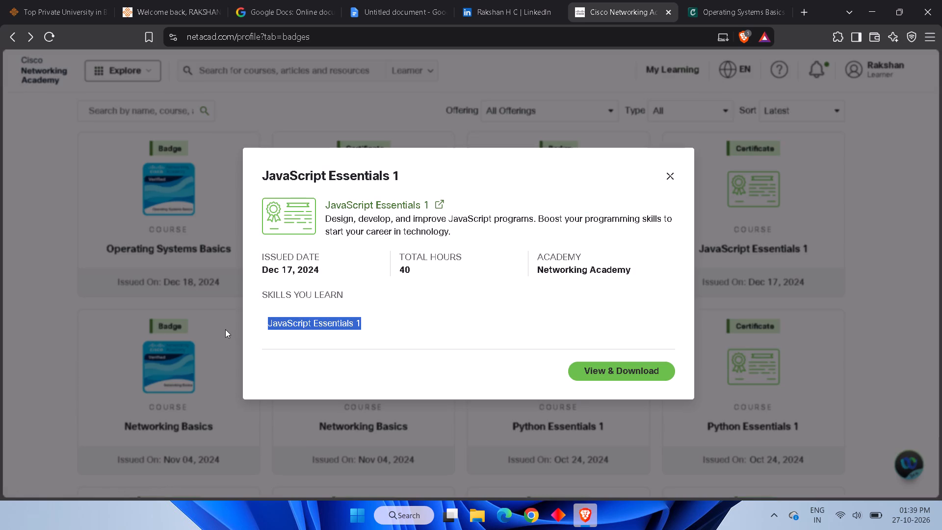
key("ctrl+c")
key("ctrl+c")
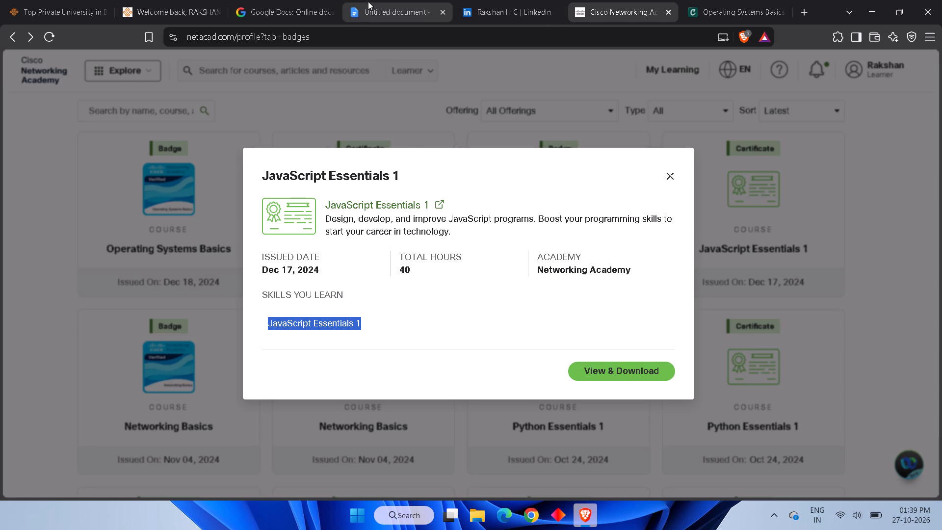
left_click(369, 1)
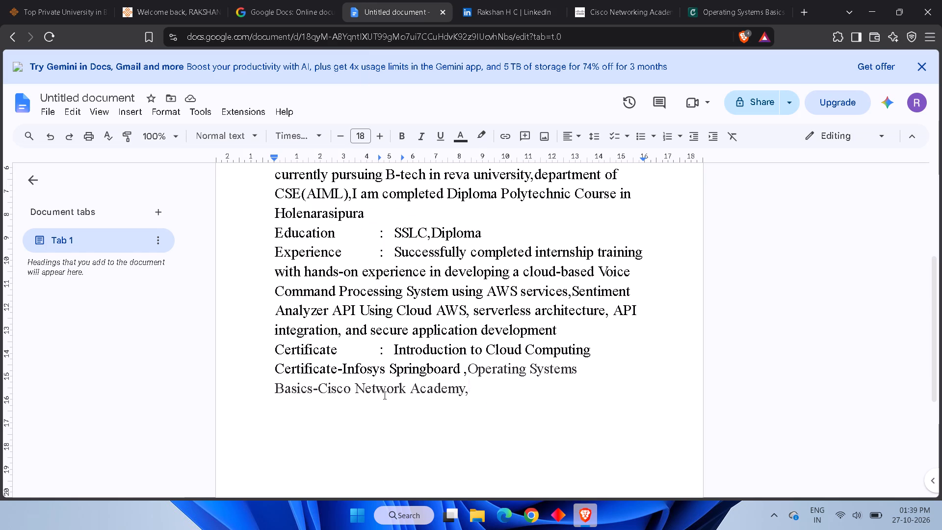
left_click(311, 391)
key("comma")
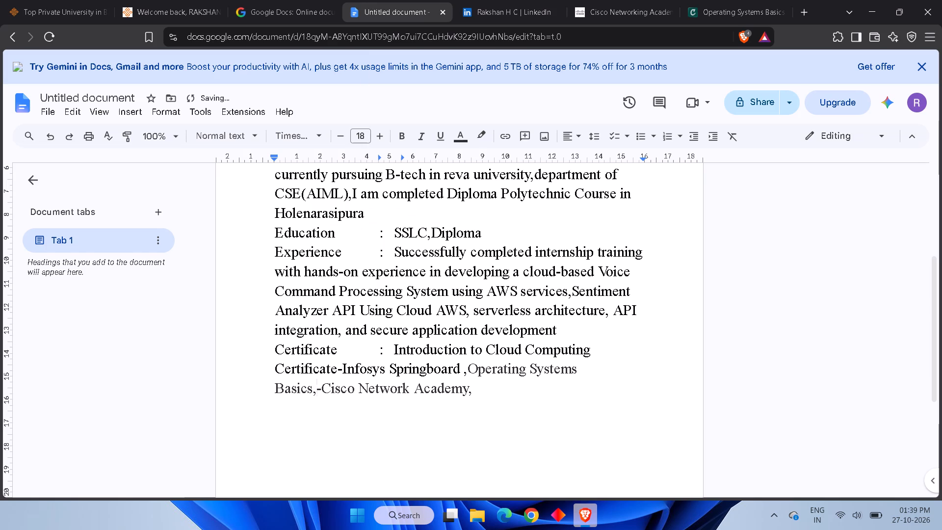
key("space")
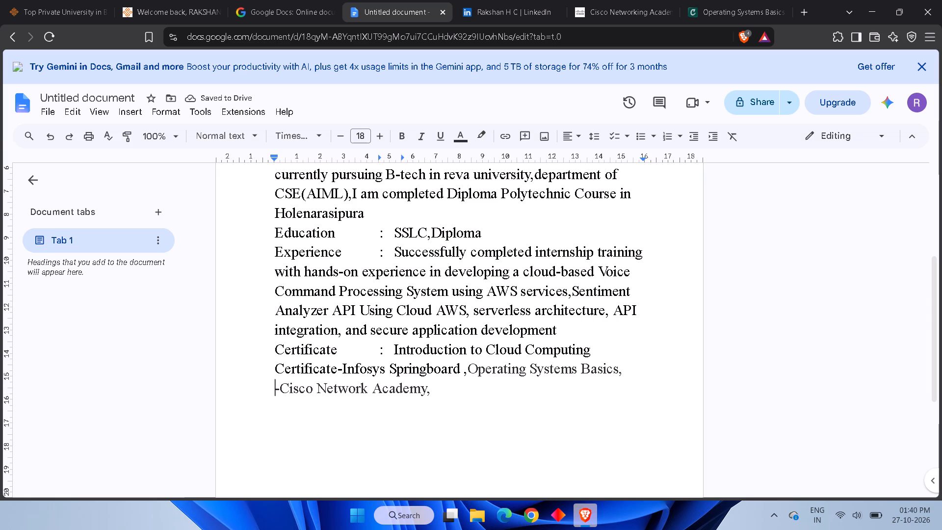
key("ctrl+v")
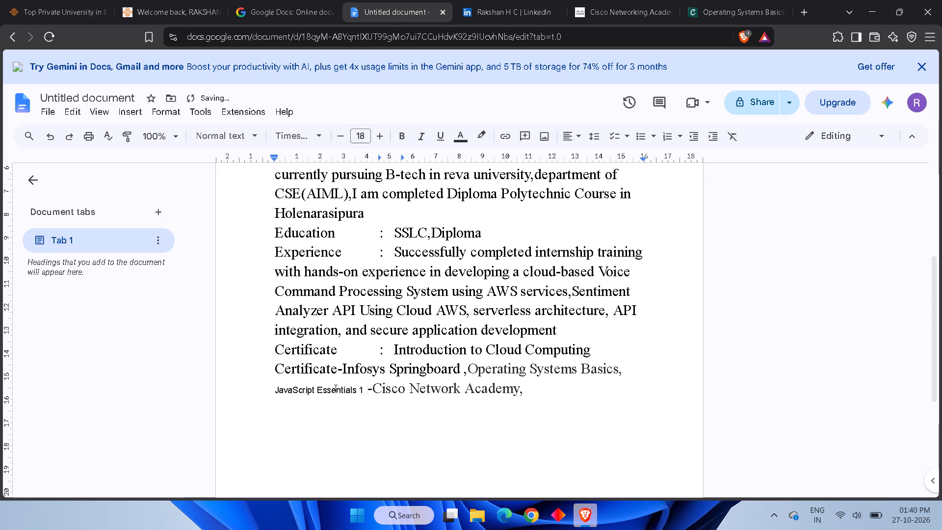
Format the pasted "JavaScript Essentials 1" text in the certificate entry as 18-point Times New Roman.
left_click_drag(363, 386, 297, 396)
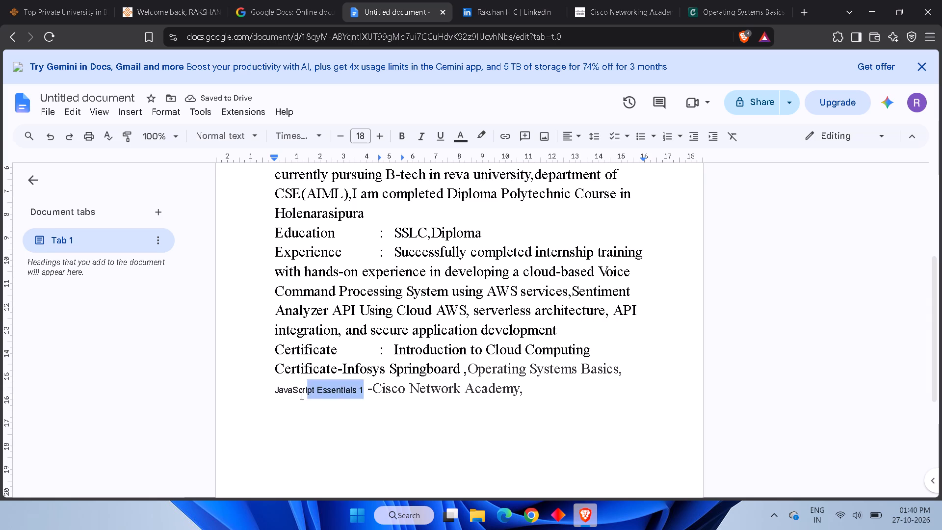
left_click_drag(297, 396, 276, 391)
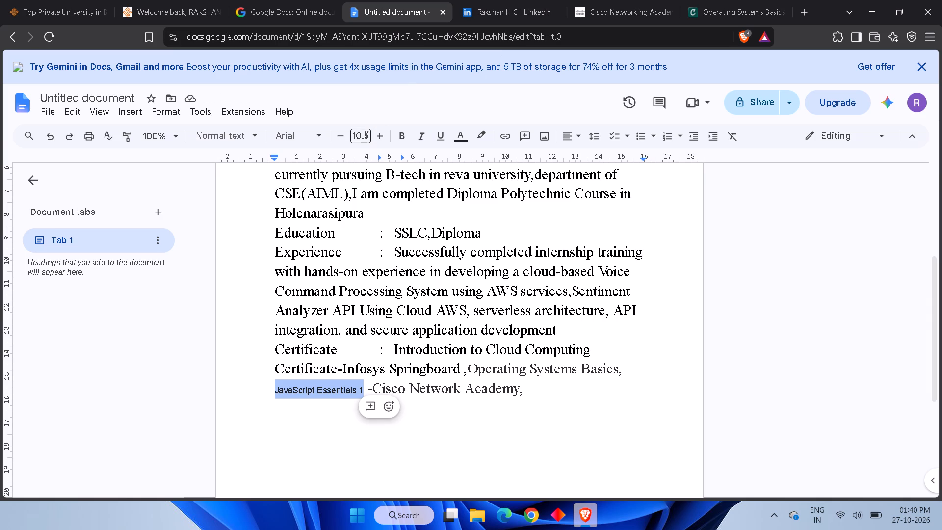
left_click(364, 134)
type("18")
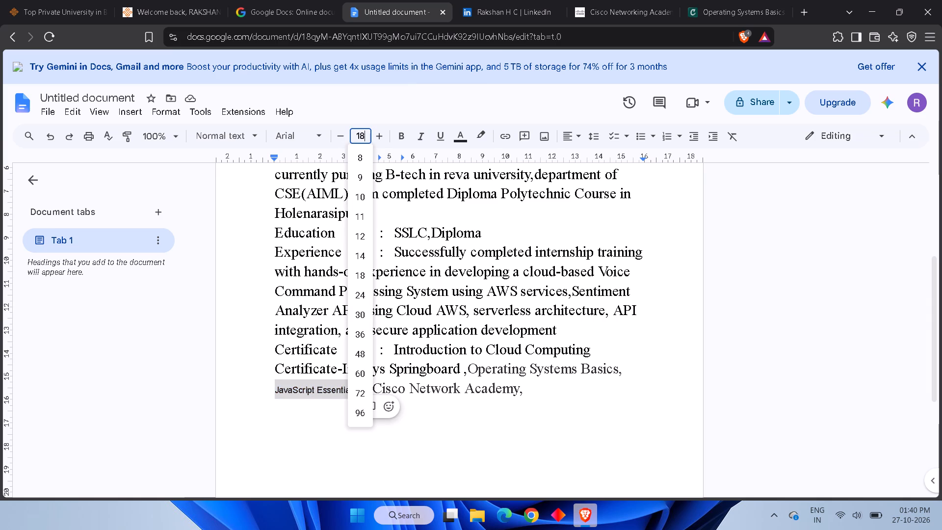
key("Return")
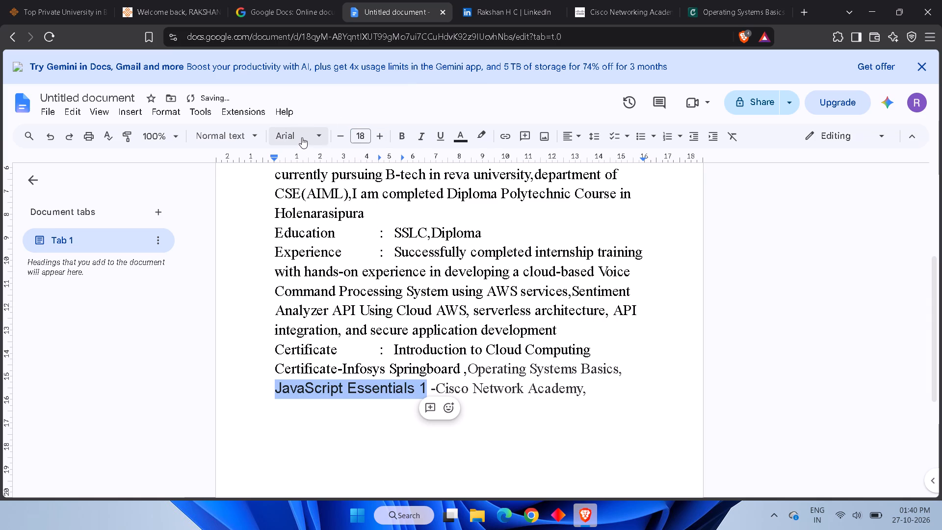
left_click(302, 137)
left_click(334, 211)
left_click_drag(334, 211, 381, 203)
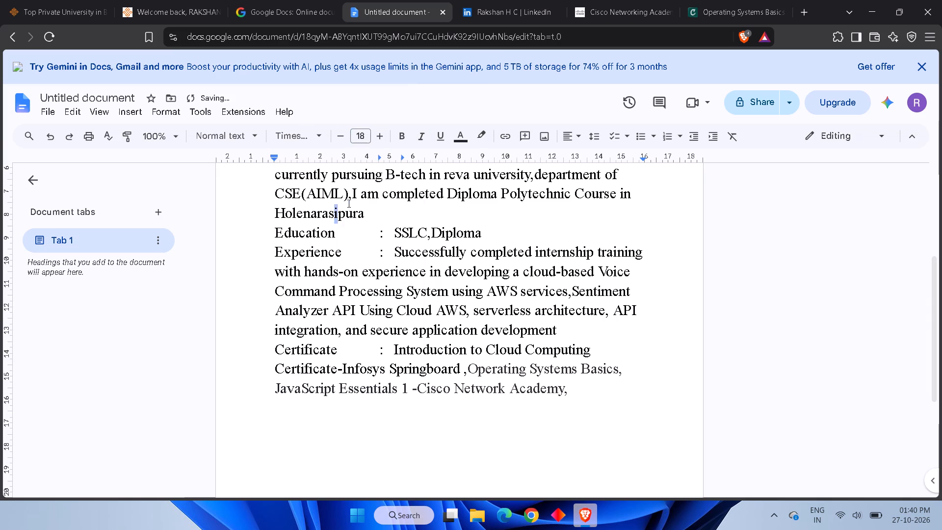
left_click_drag(381, 203, 471, 359)
left_click(471, 359)
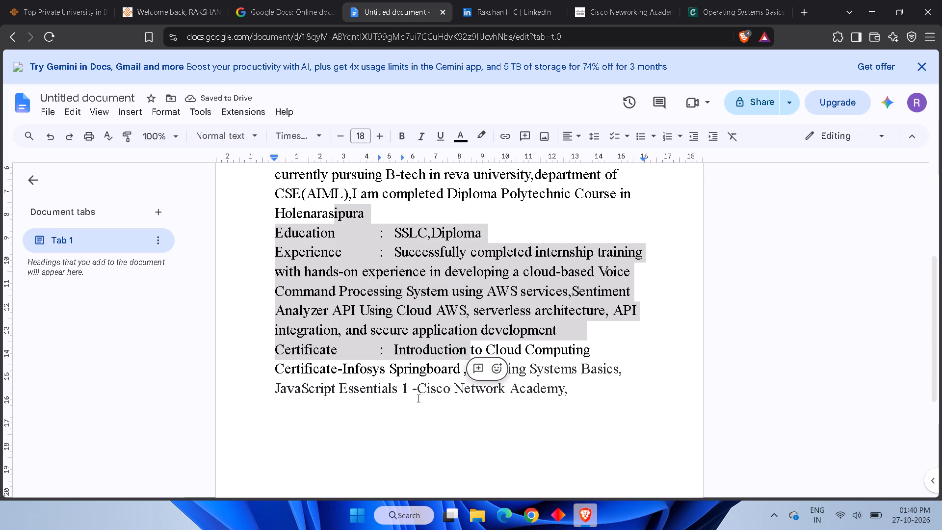
Replace the space after "JavaScript Essentials 1" with a comma, and insert "Networking Basics" copied from its Cisco Networking Academy certificate details.
left_click(412, 392)
key("BackSpace")
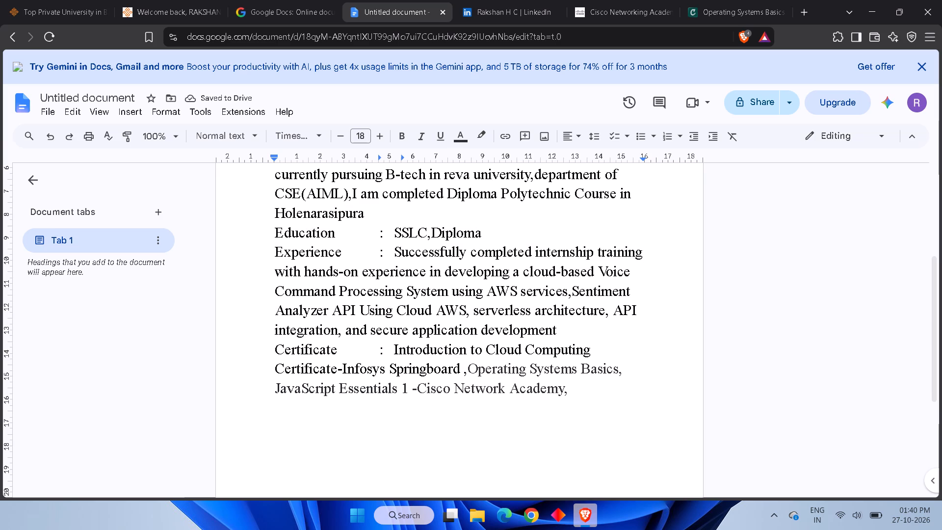
key("comma")
left_click(587, 1)
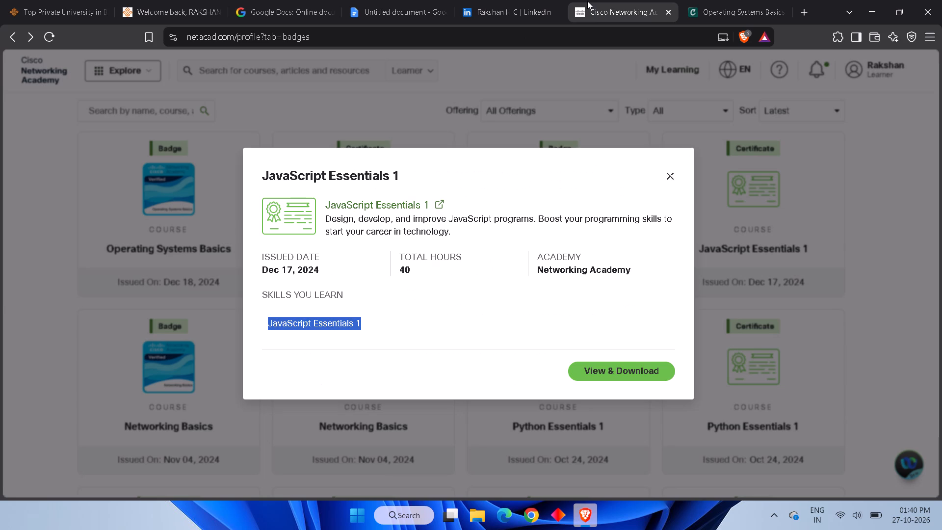
left_click(668, 176)
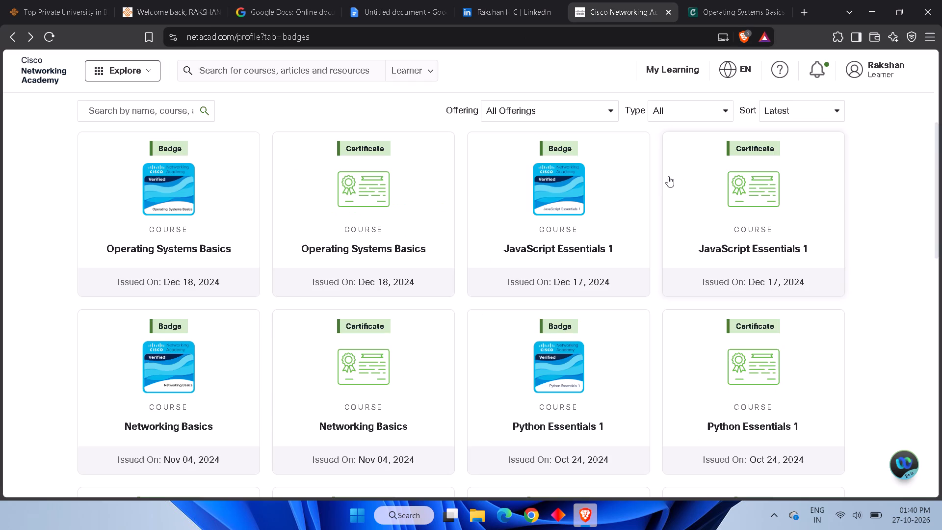
scroll(691, 366, "down", 1)
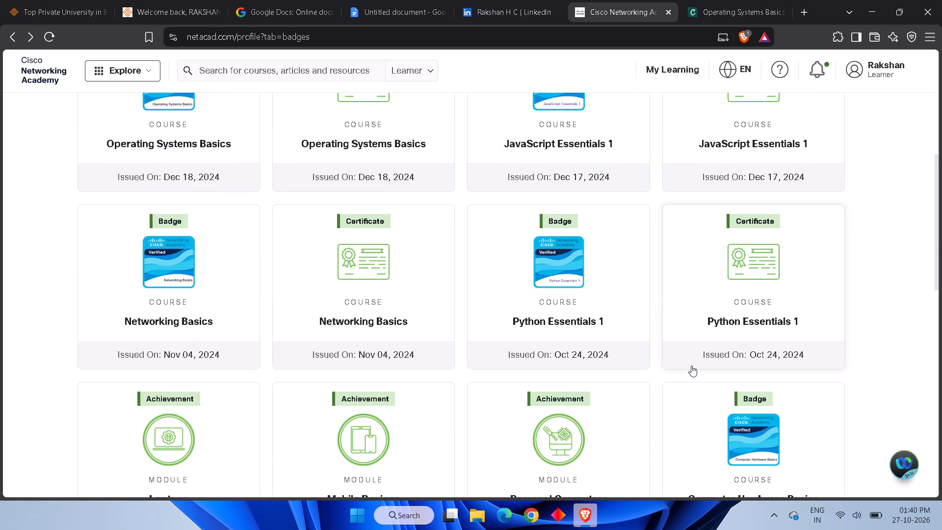
scroll(691, 366, "down", 1)
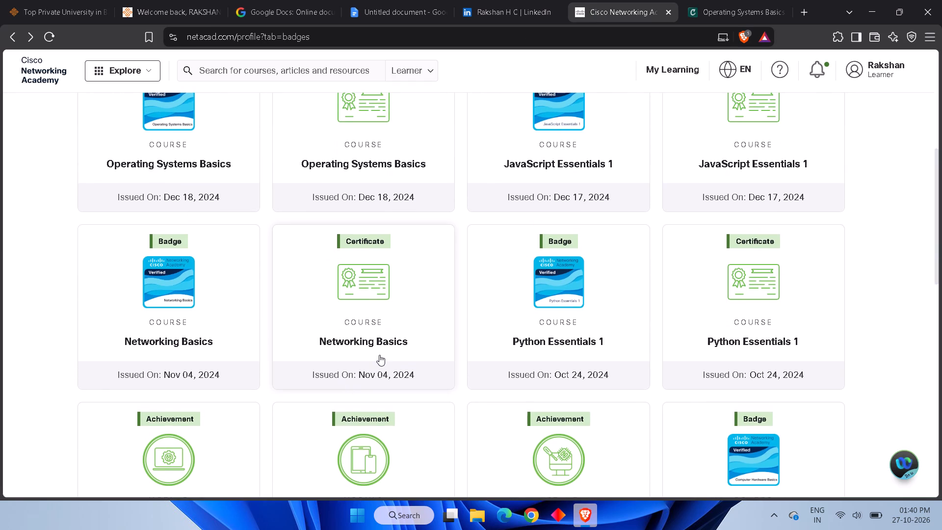
left_click(379, 355)
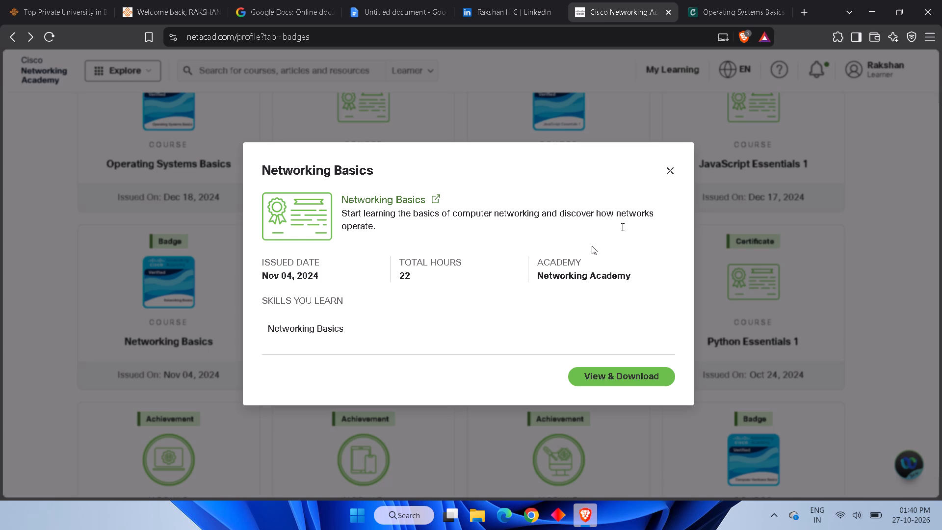
left_click_drag(344, 330, 345, 329)
left_click_drag(345, 329, 256, 329)
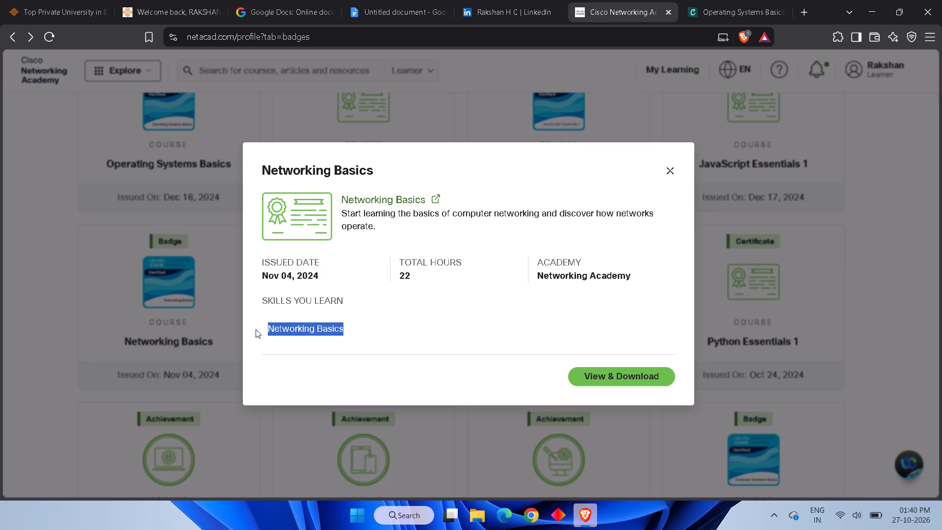
key("ctrl+c")
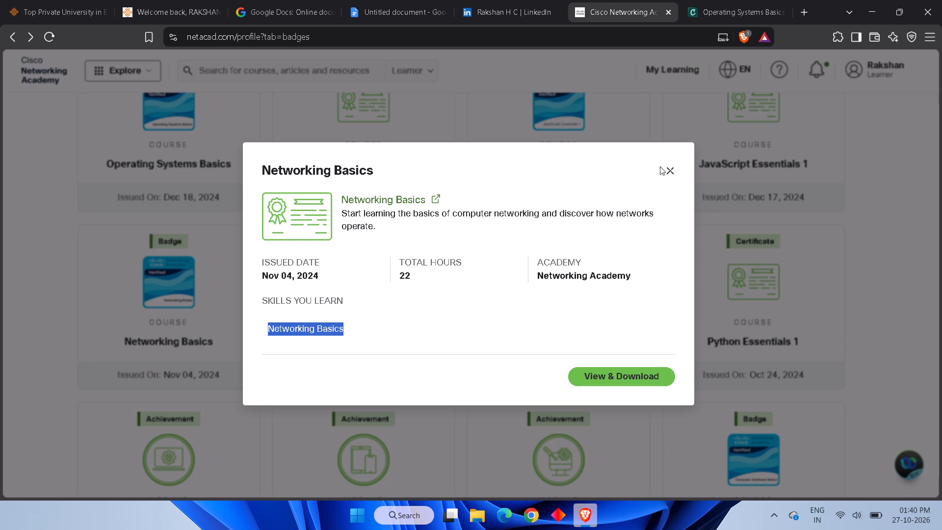
left_click(671, 167)
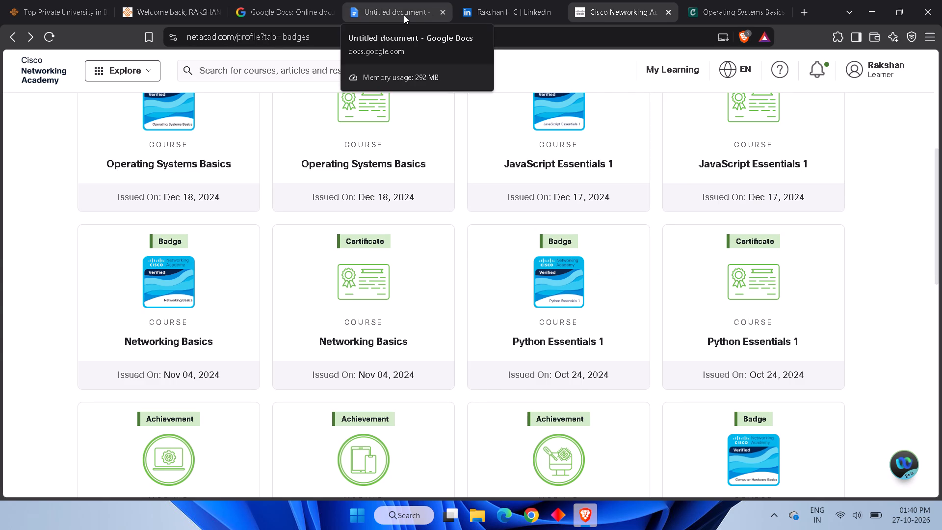
left_click(404, 15)
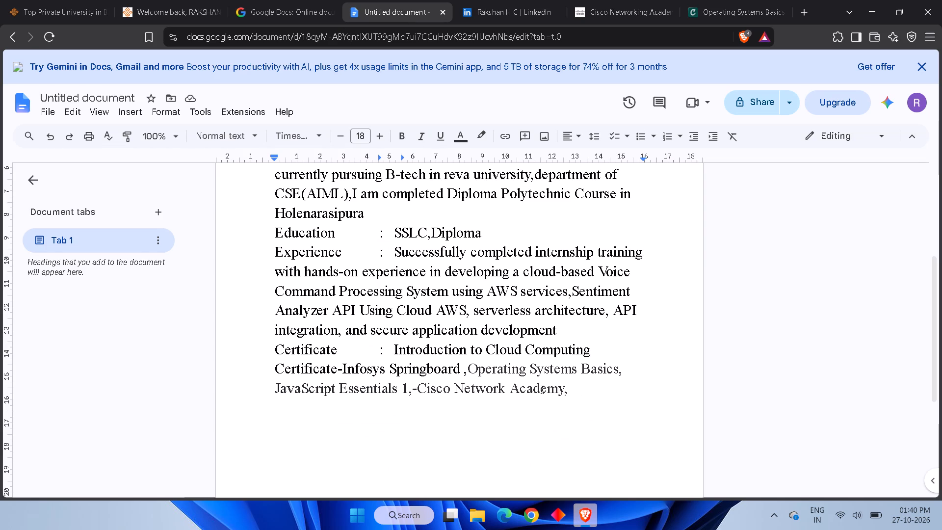
key("ctrl+v")
Format the pasted "Networking Basics" text in the certificate entry as 18-point Times New Roman.
left_click_drag(483, 392, 414, 388)
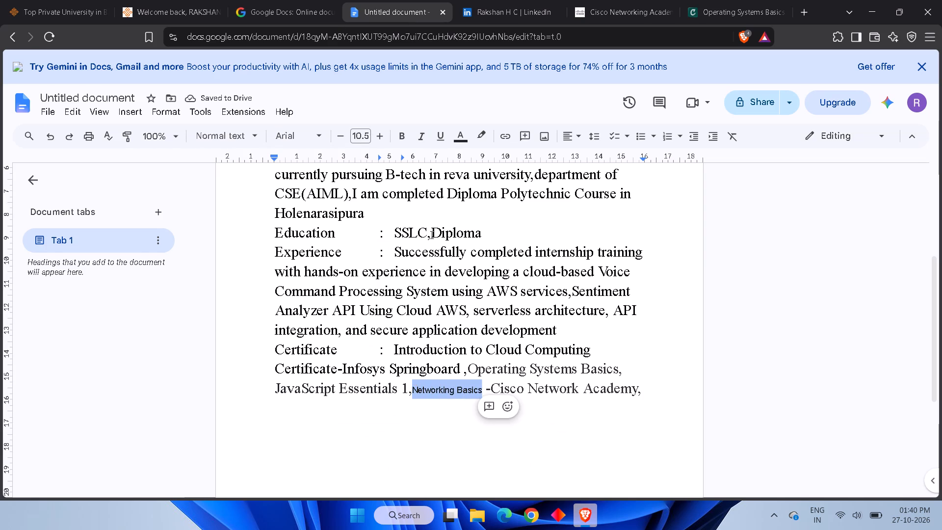
left_click(305, 137)
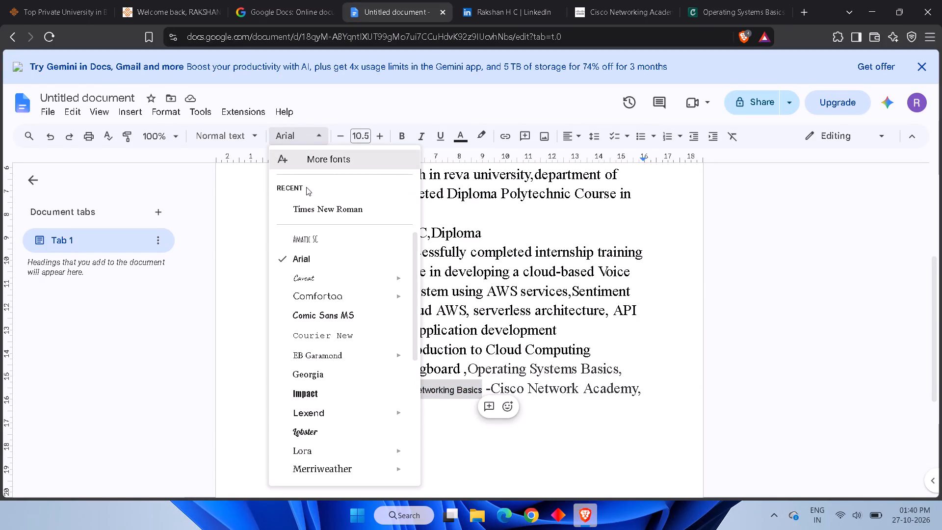
left_click(297, 212)
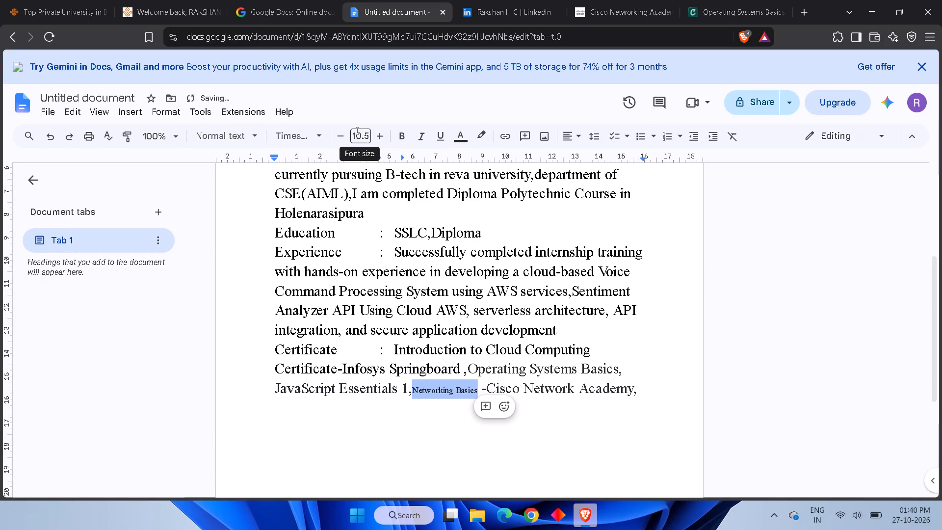
left_click(356, 131)
type("18")
key("Return")
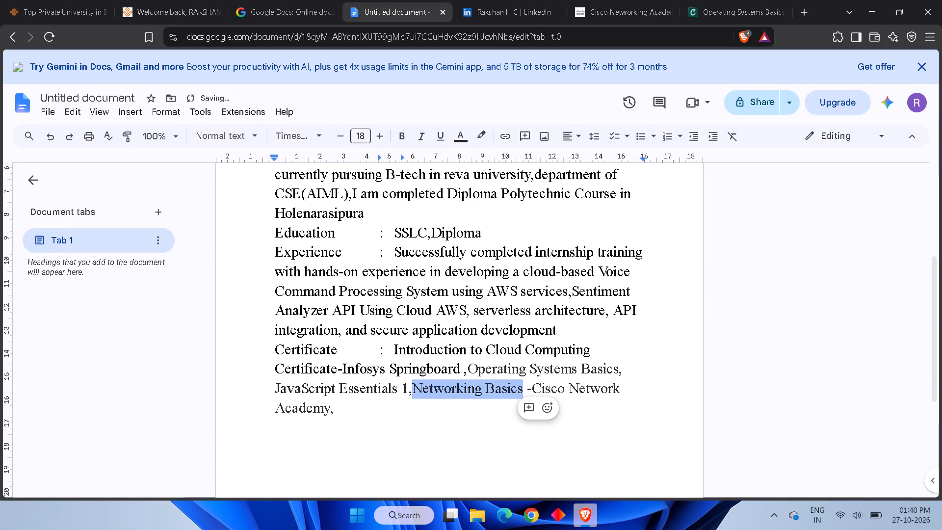
left_click(455, 437)
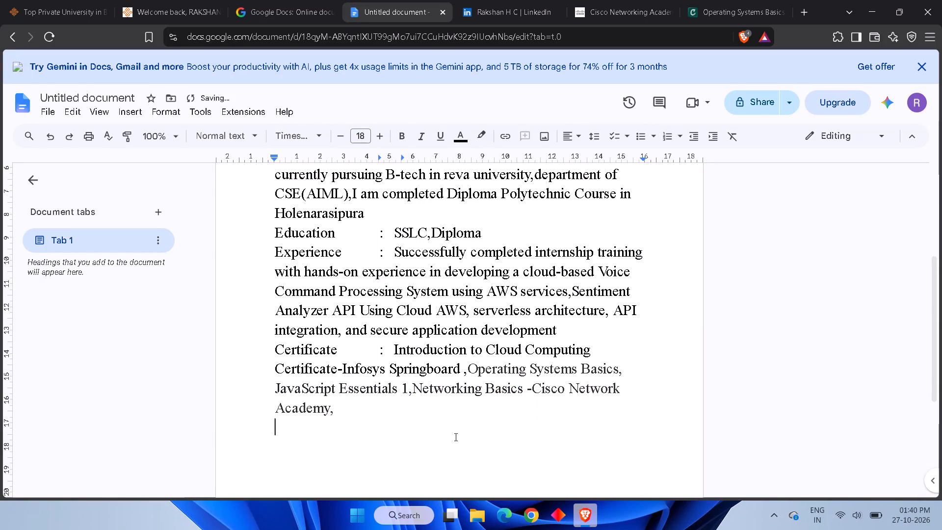
Add a comma after "Networking Basics" and insert "Python Essentials 1" copied from its Cisco Networking Academy certificate details.
left_click(524, 395)
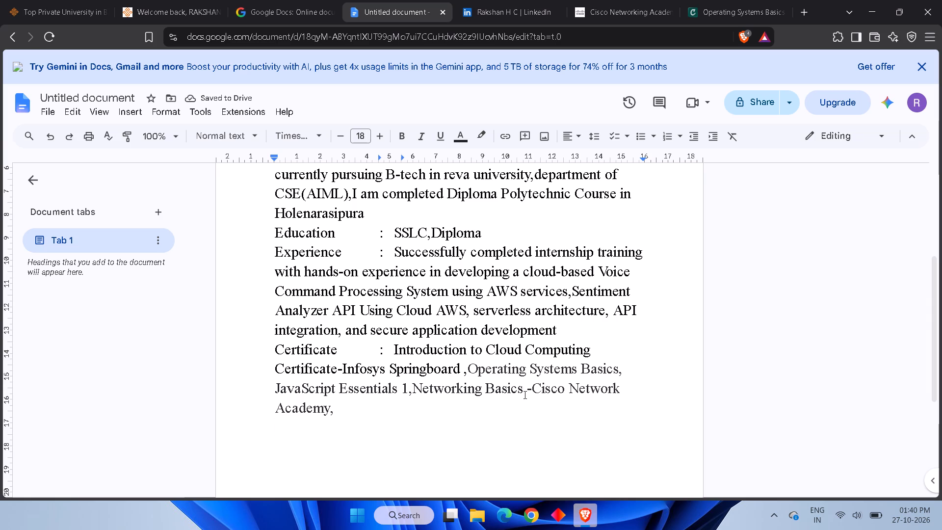
key("comma")
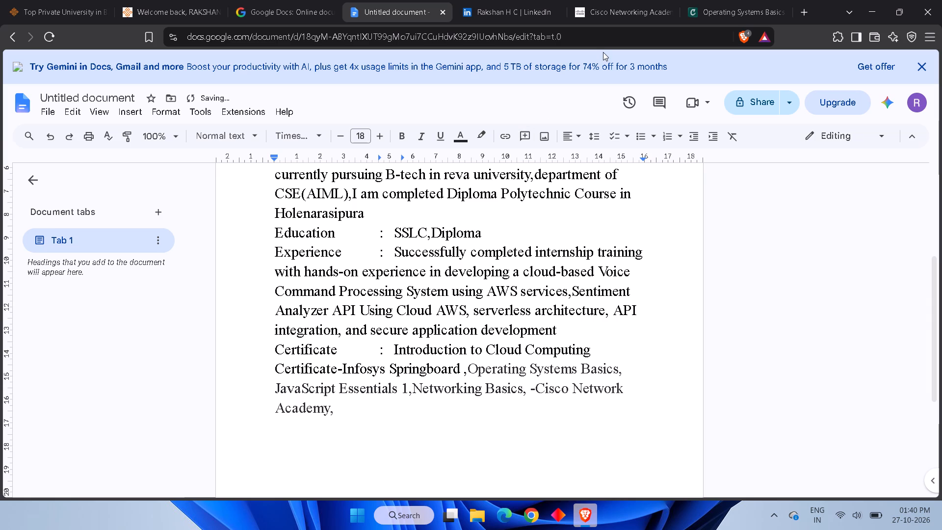
left_click(647, 0)
scroll(526, 366, "down", 1)
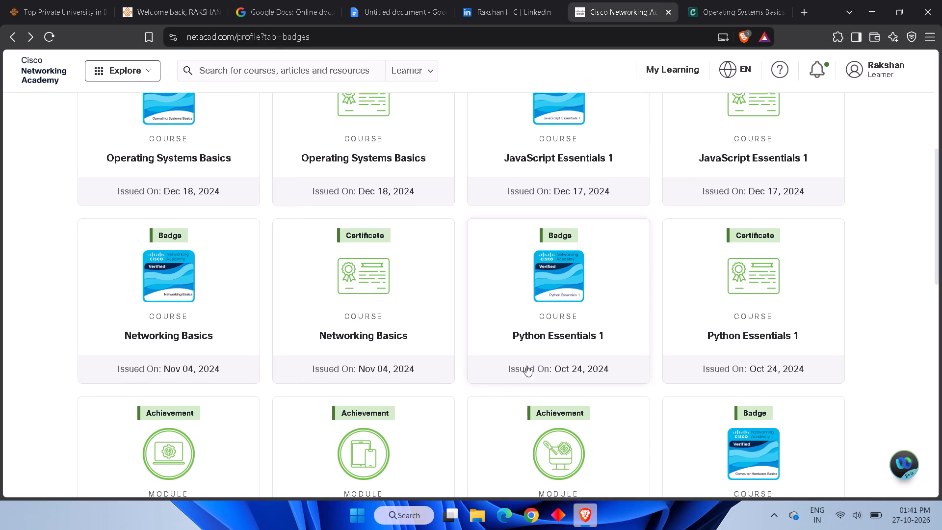
scroll(526, 366, "down", 1)
left_click(711, 265)
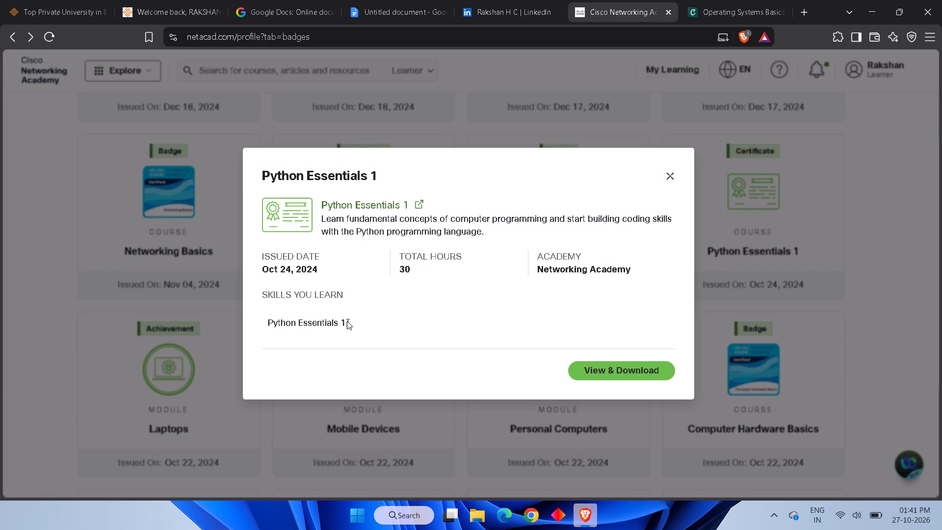
left_click_drag(345, 322, 239, 326)
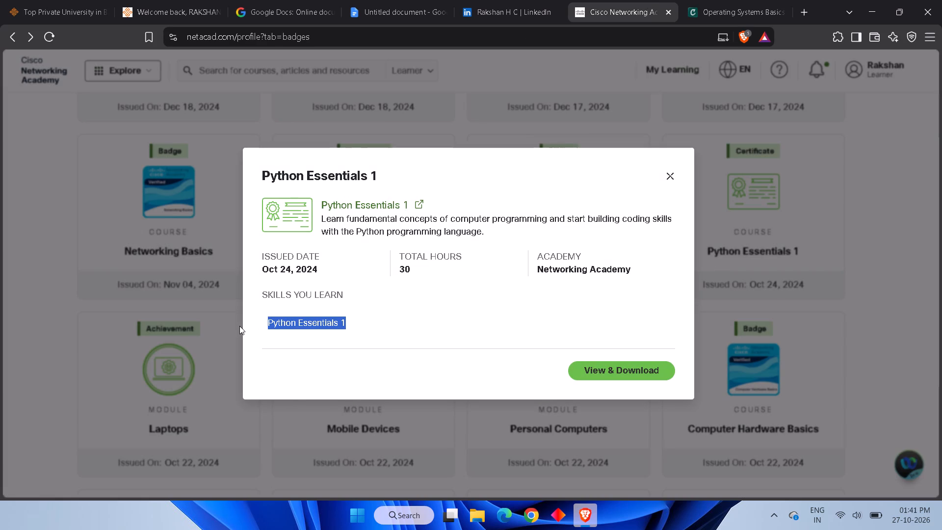
key("ctrl+c")
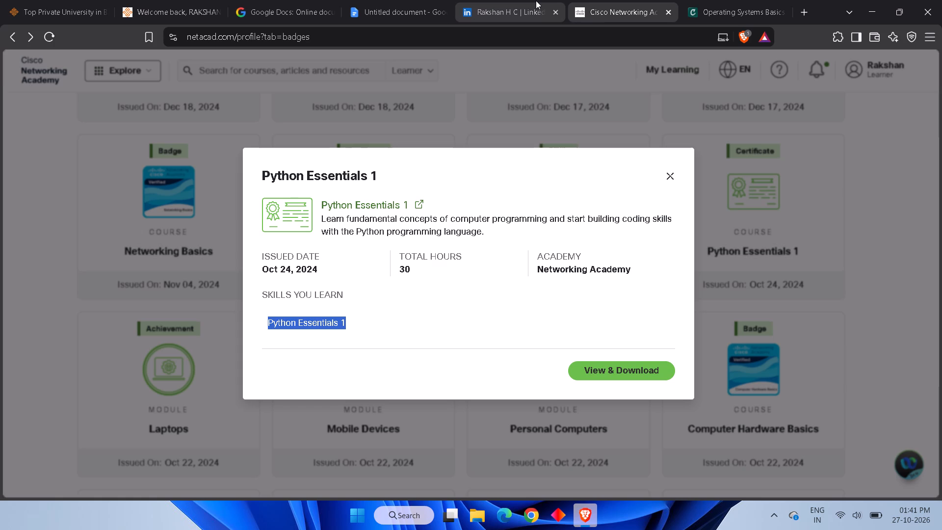
left_click(430, 0)
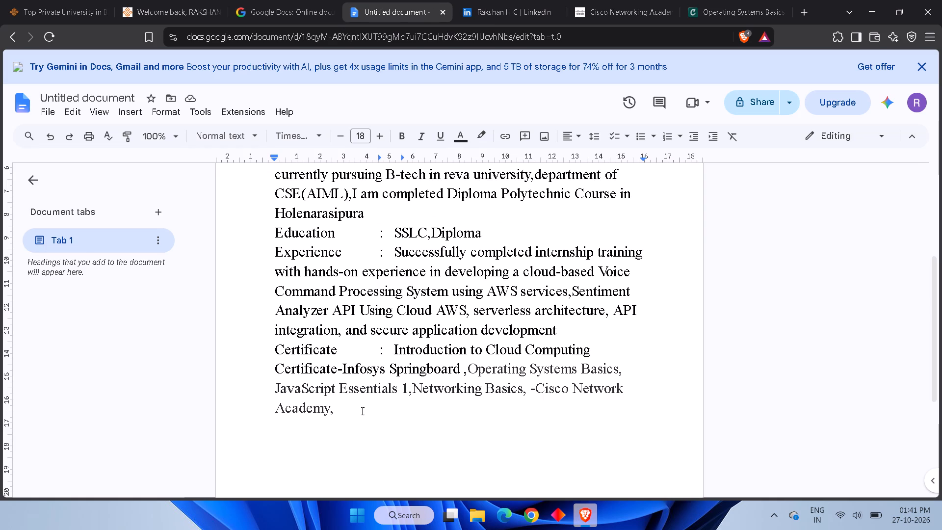
key("ctrl+v")
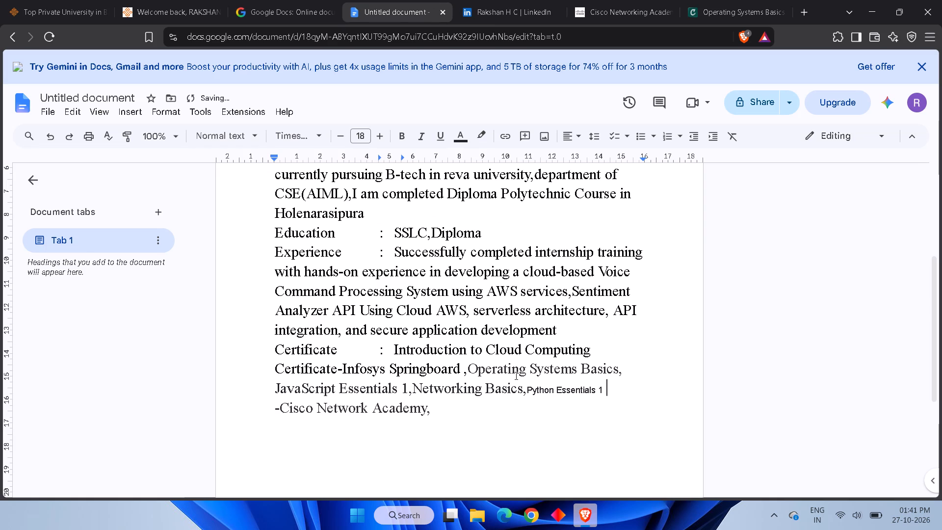
Format the pasted "Python Essentials 1" text in the certificate entry as 18-point Times New Roman.
left_click_drag(607, 391, 525, 394)
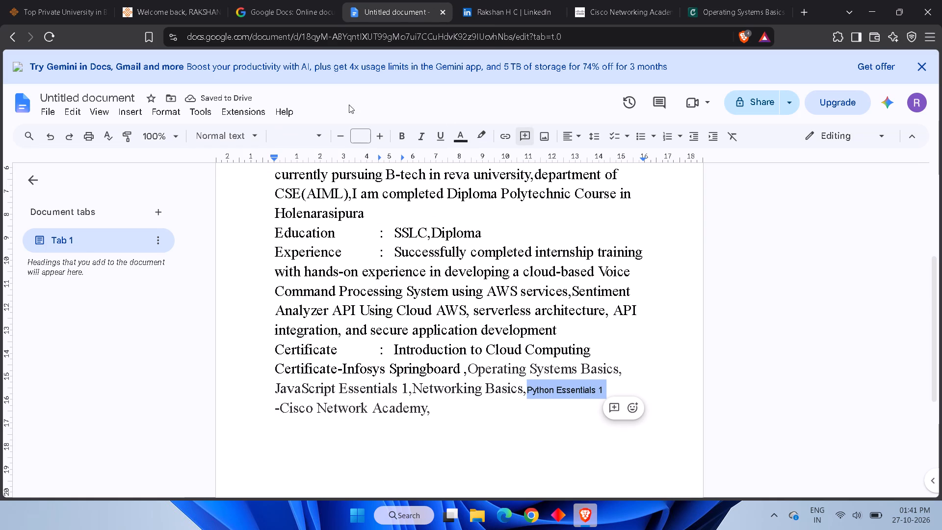
left_click(360, 136)
type("18")
key("Return")
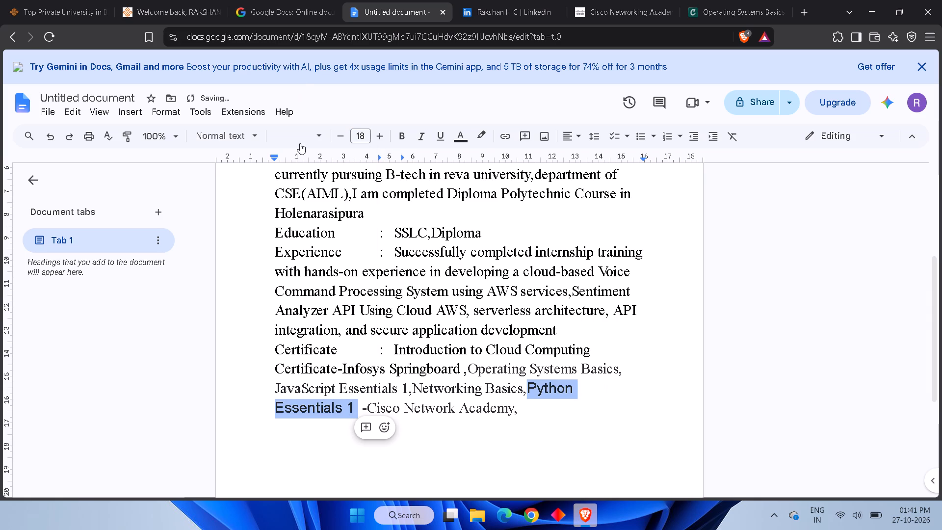
left_click(302, 135)
left_click(329, 202)
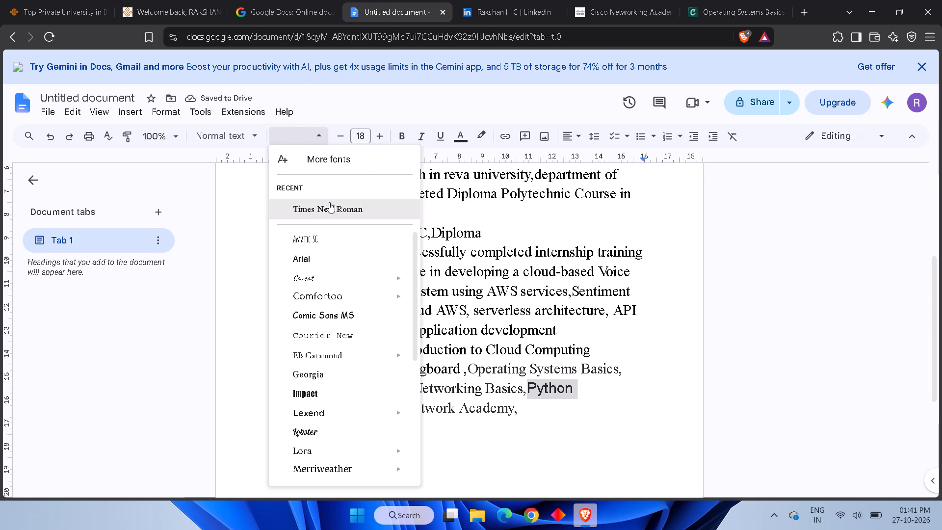
left_click(481, 411)
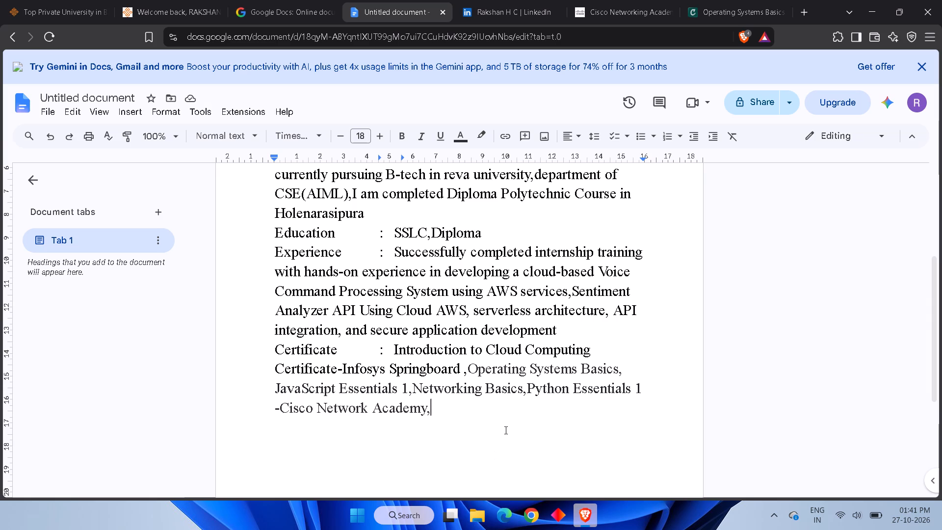
Delete the trailing comma after "Cisco Network Academy" in the certificate entry.
key("BackSpace")
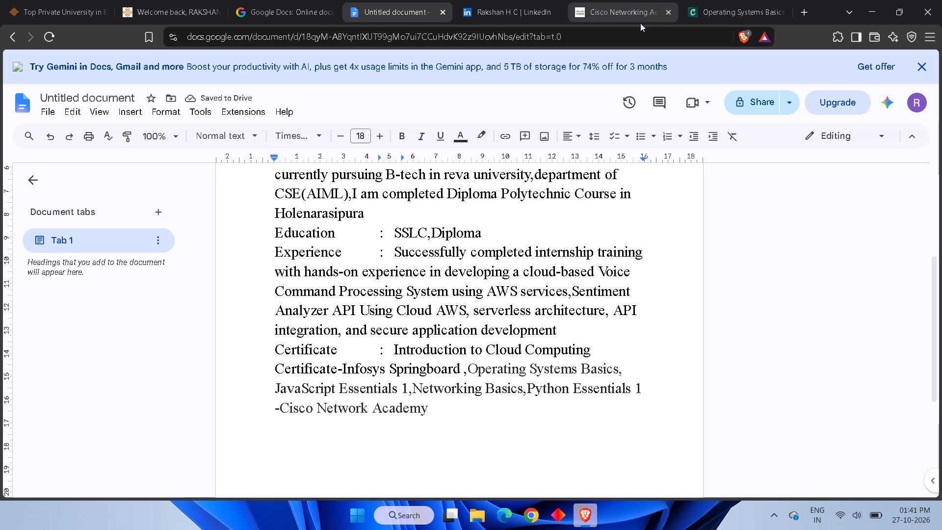
Review the remaining badges and certificates on the Cisco Networking Academy profile, closing any opened certificate or badge details.
left_click(629, 0)
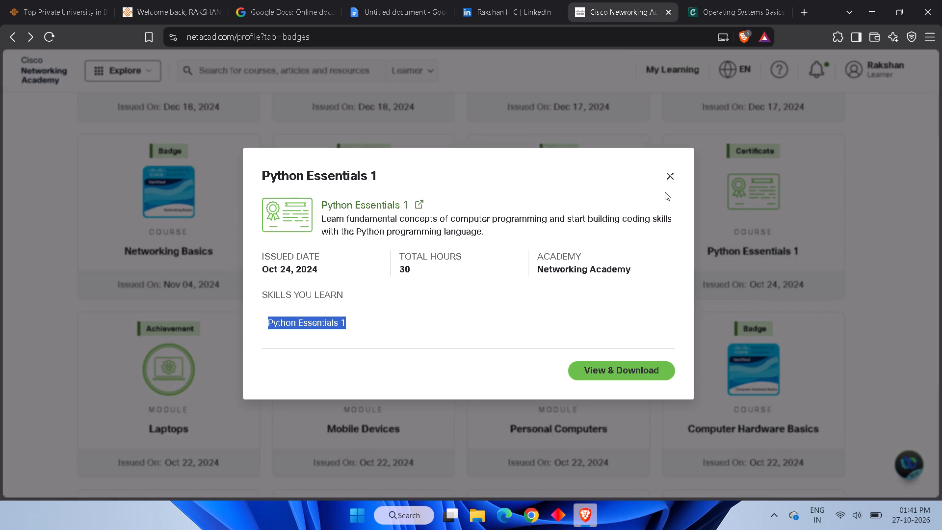
left_click(671, 182)
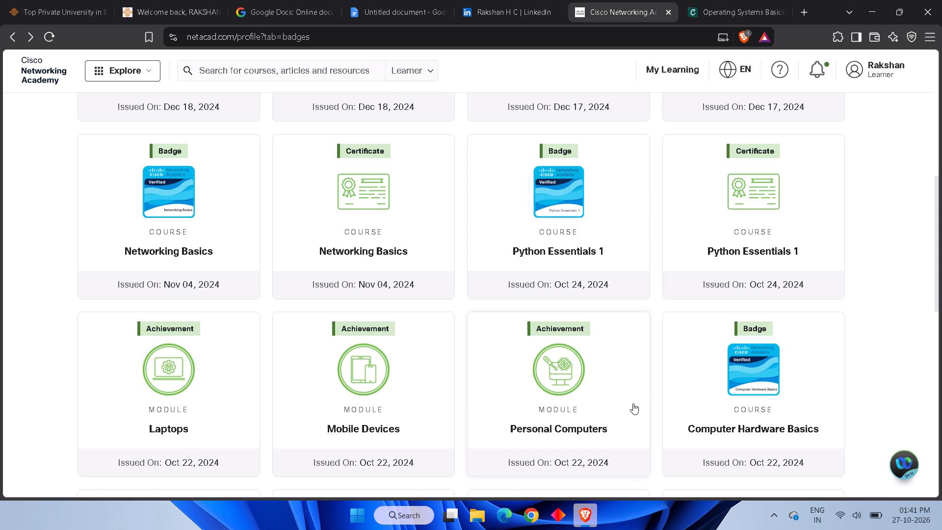
scroll(633, 403, "down", 2)
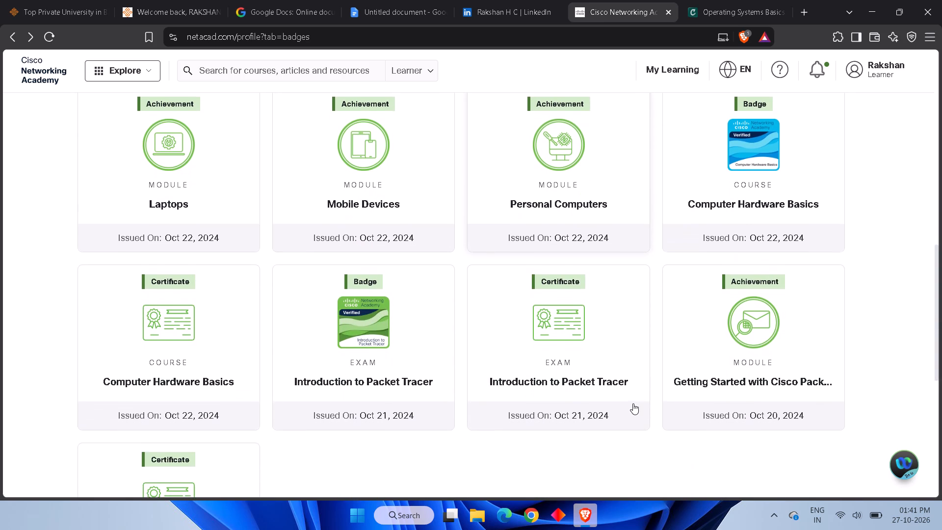
scroll(633, 403, "down", 2)
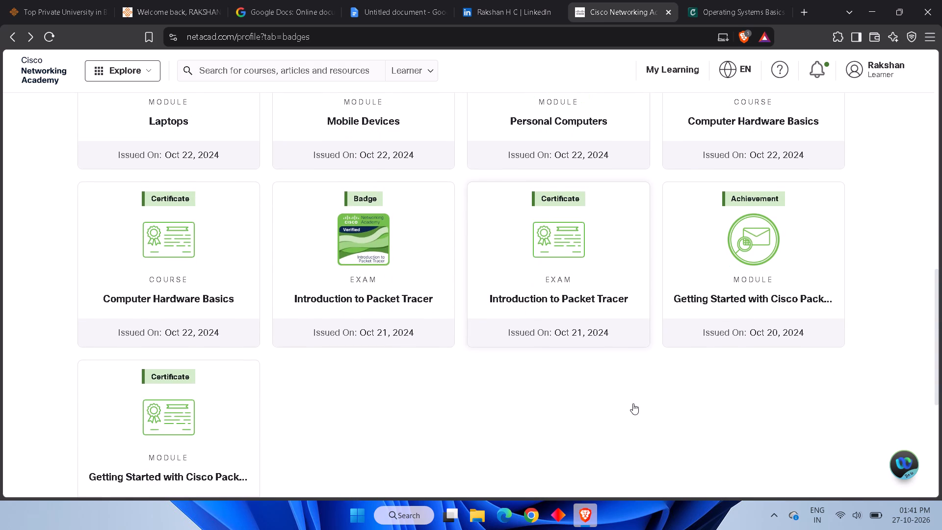
scroll(633, 403, "down", 2)
scroll(633, 403, "up", 9)
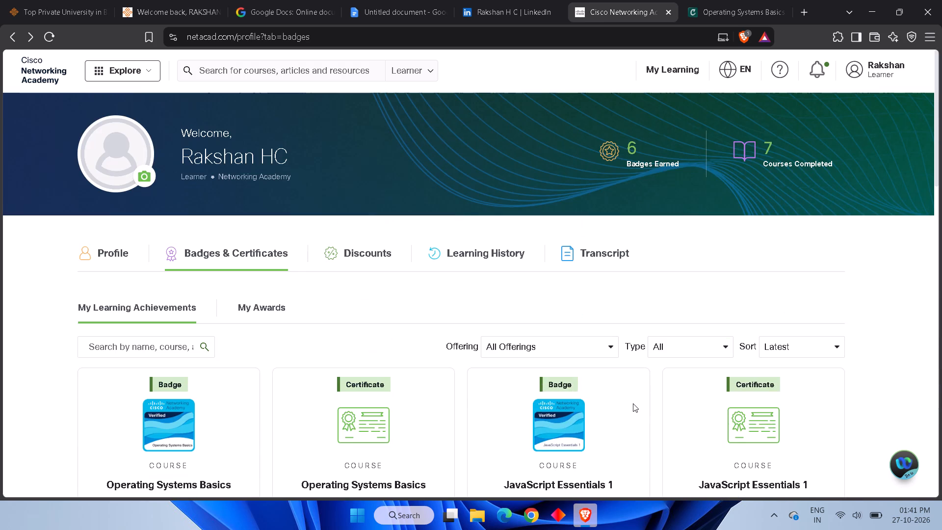
scroll(633, 403, "down", 3)
left_click(633, 403)
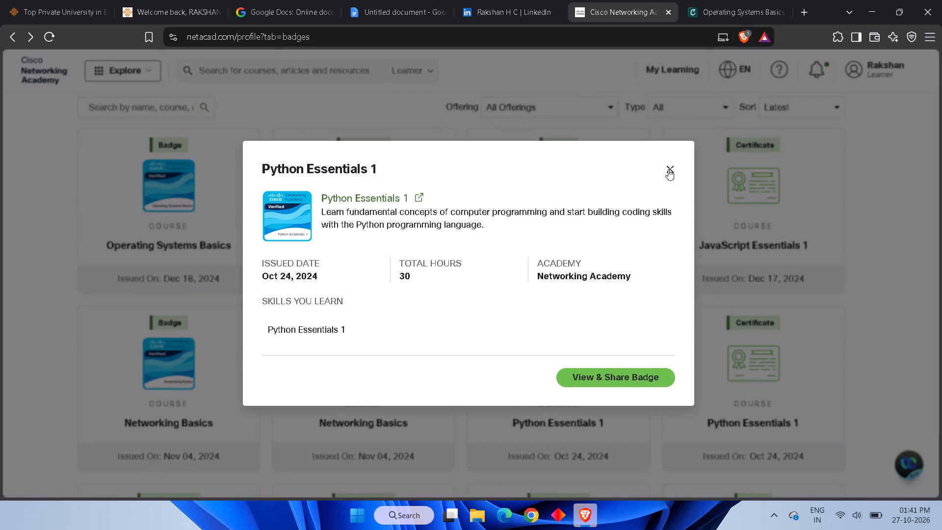
left_click(668, 169)
Back in the Google Docs document, add a "Skills" label with a colon on a new line below the certificate entry.
left_click(392, 0)
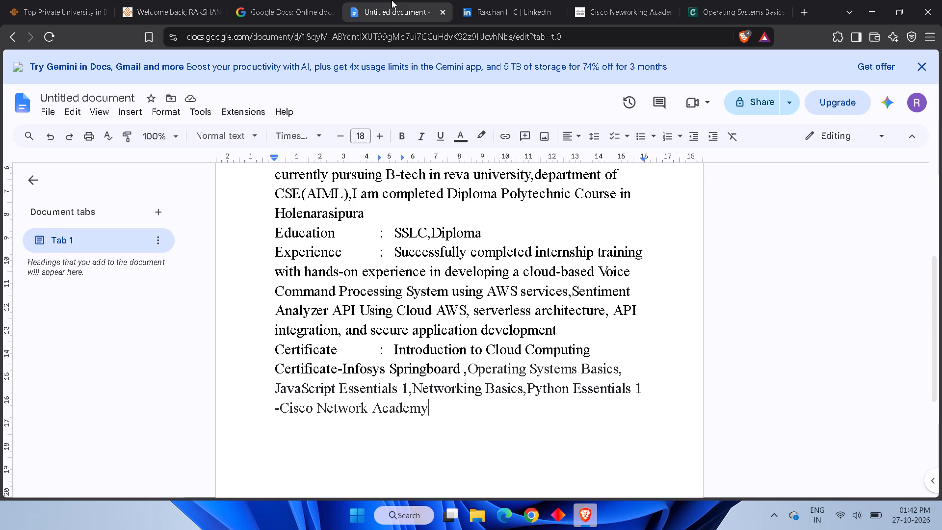
key("Return")
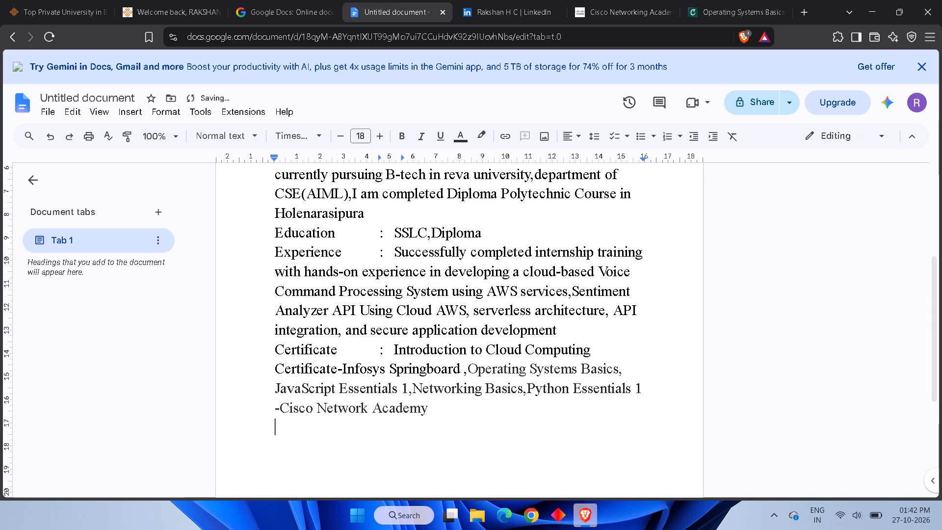
key("shift+s")
type("kill")
key("Tab")
key("shift+colon")
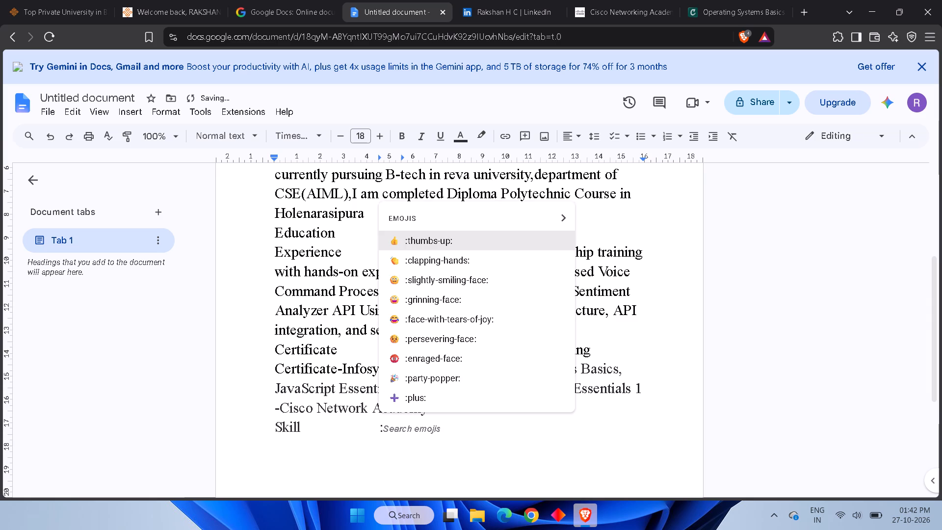
key("space")
key("space")
key("space")
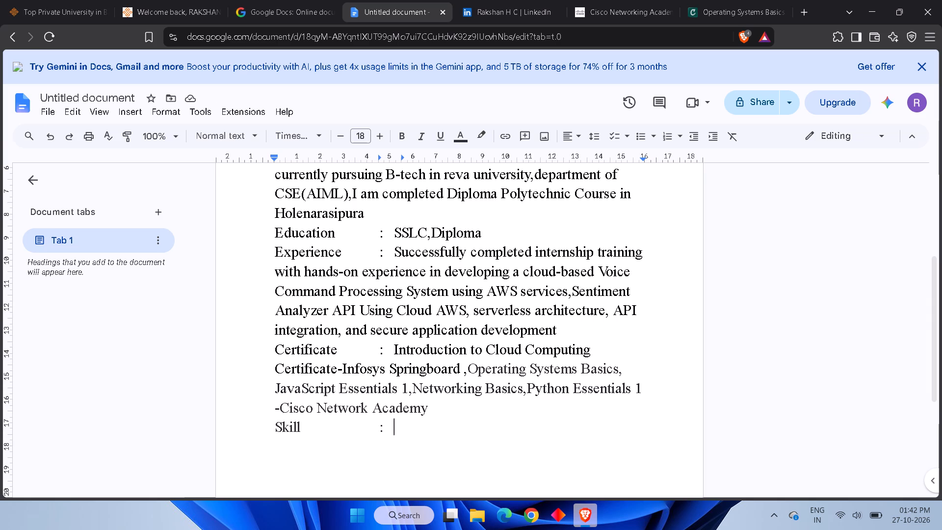
left_click(303, 424)
key("s")
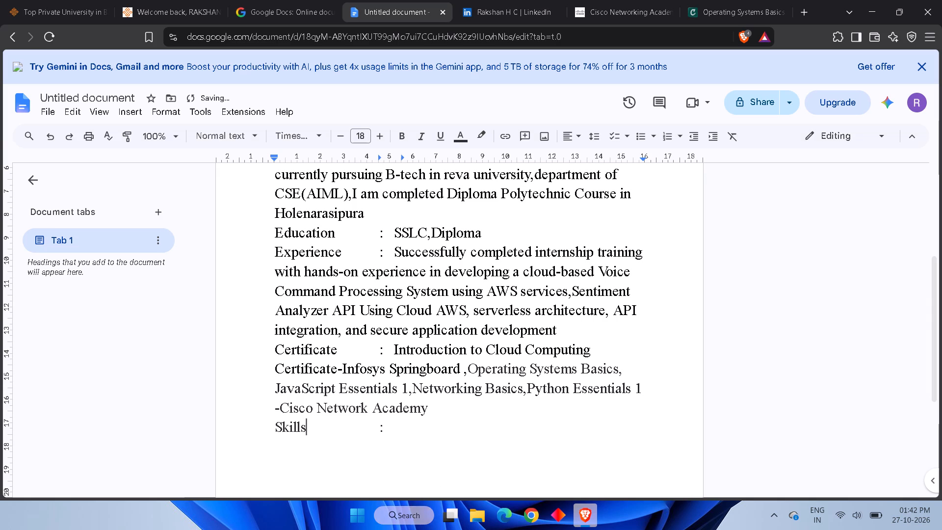
Insert "Adobe Photoshop" after the Skills colon, copied from the Skills section of the LinkedIn profile.
left_click(397, 430)
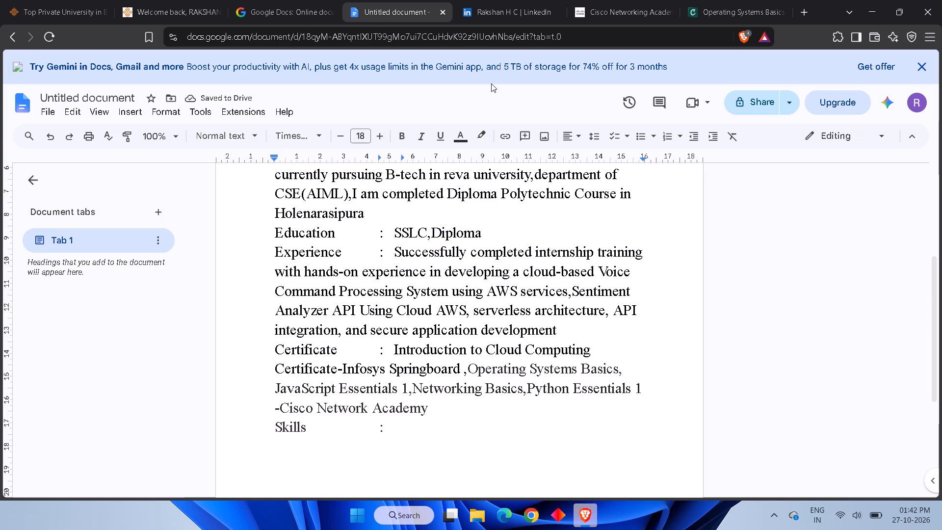
left_click(529, 4)
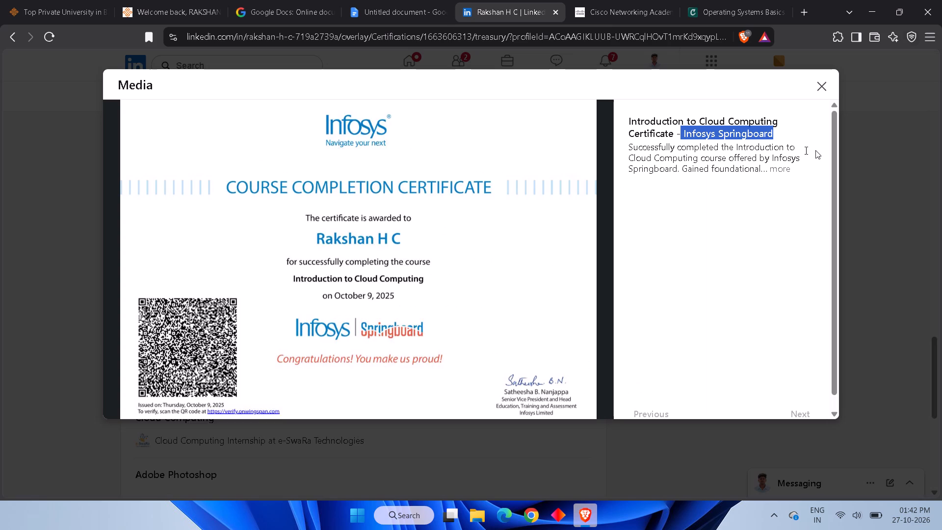
left_click(818, 86)
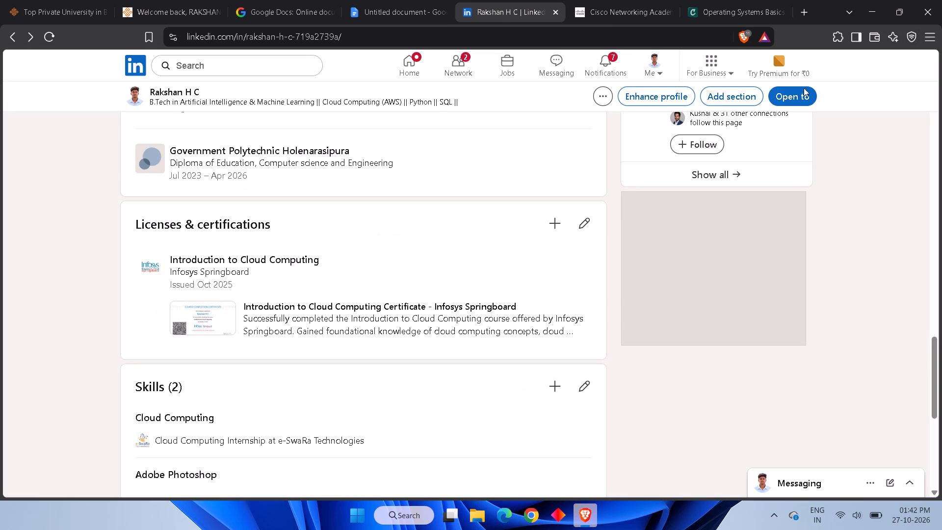
scroll(259, 371, "down", 1)
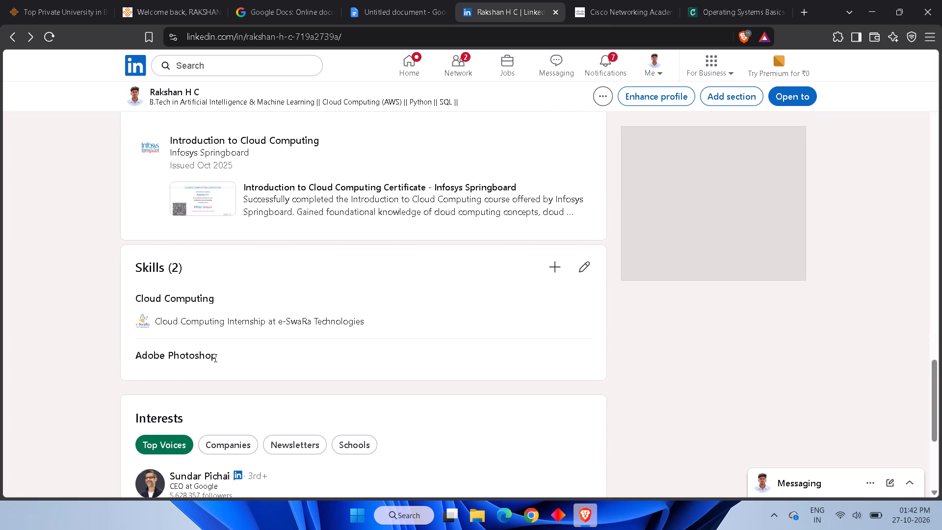
left_click_drag(214, 358, 133, 362)
key("ctrl+c")
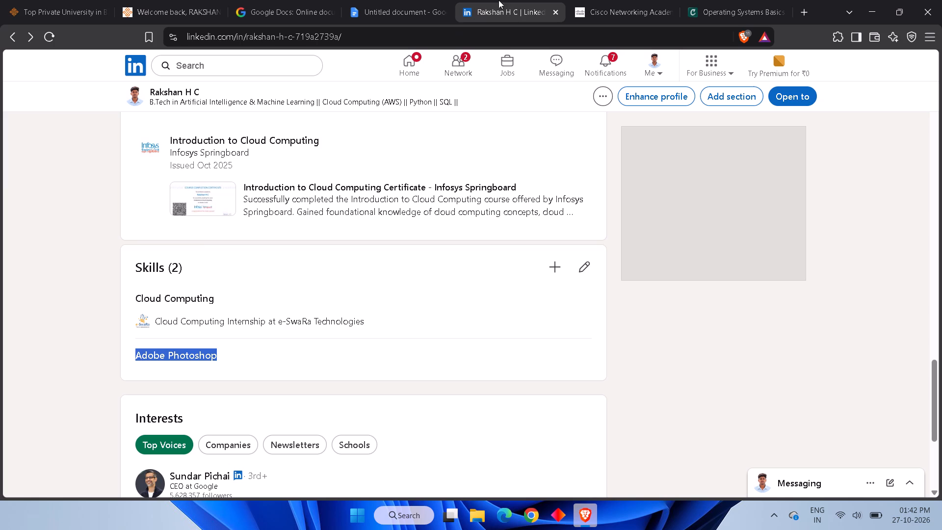
left_click(397, 0)
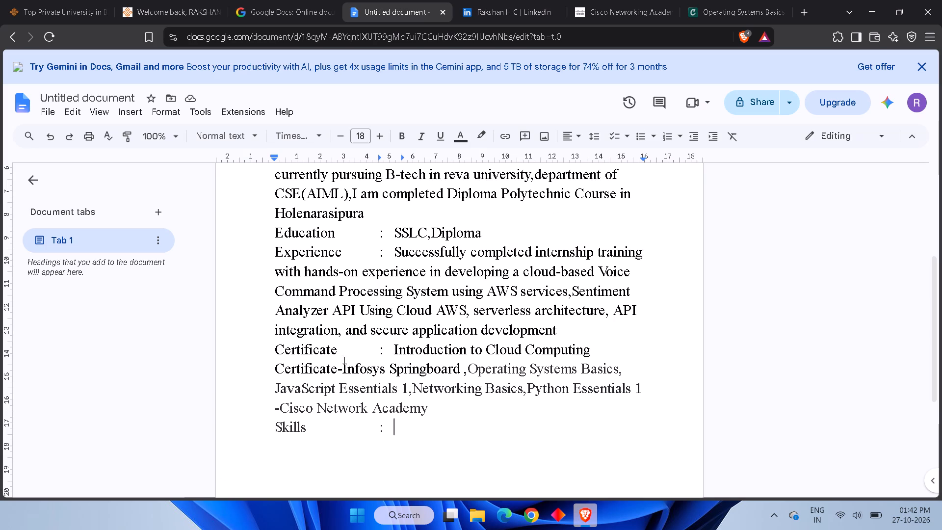
key("ctrl+v")
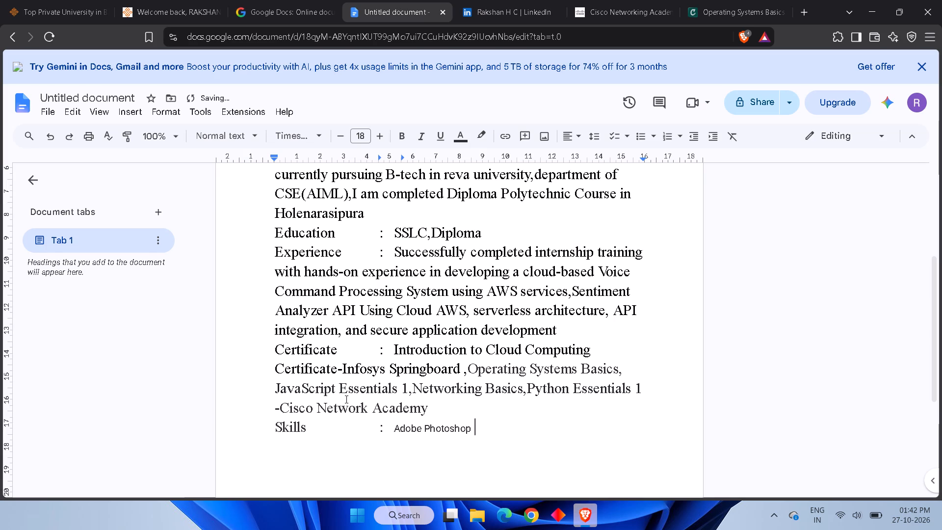
Format the pasted "Adobe Photoshop" text in the Skills entry as 18-point Times New Roman.
left_click_drag(476, 428, 438, 430)
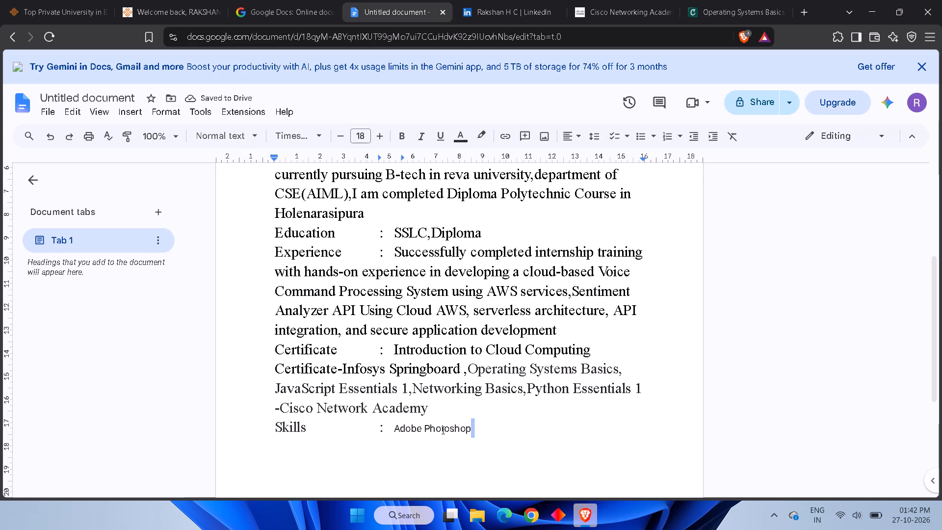
left_click_drag(438, 430, 394, 432)
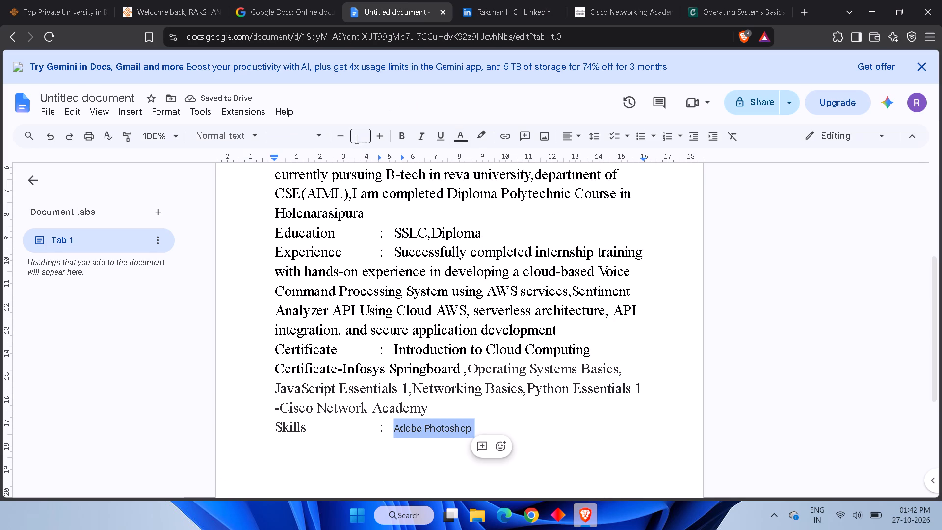
left_click(358, 137)
type("18")
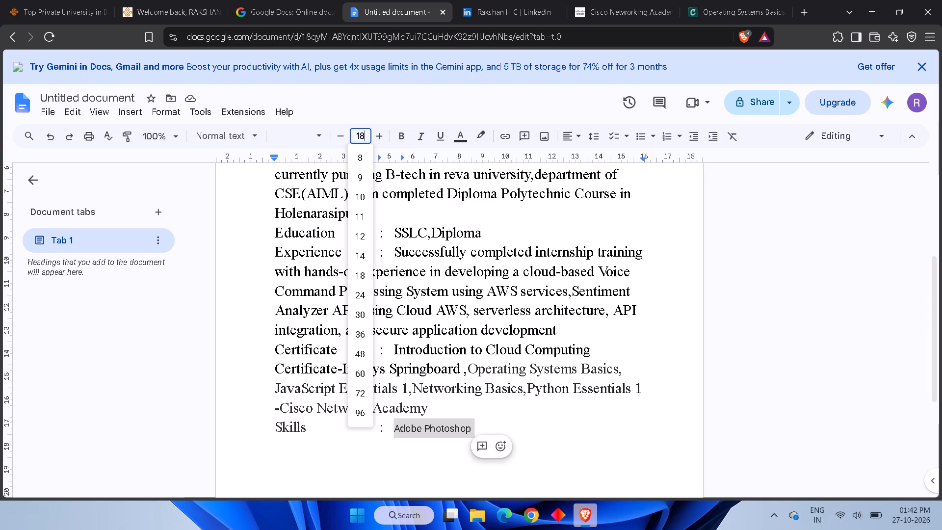
key("Return")
left_click(314, 132)
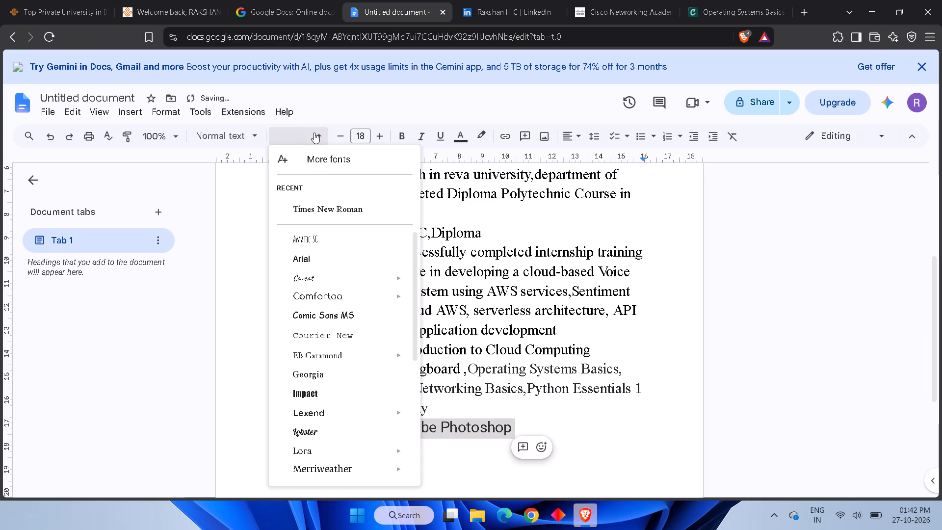
left_click(315, 202)
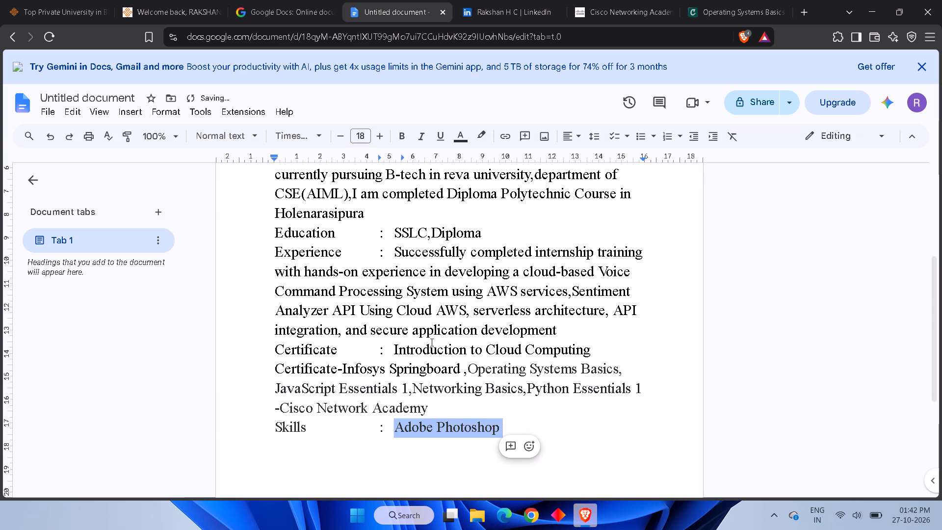
Replace the space after "Adobe Photoshop" with a comma and add "Coding" as the second skill, correctly spelled and without a trailing comma.
left_click(515, 433)
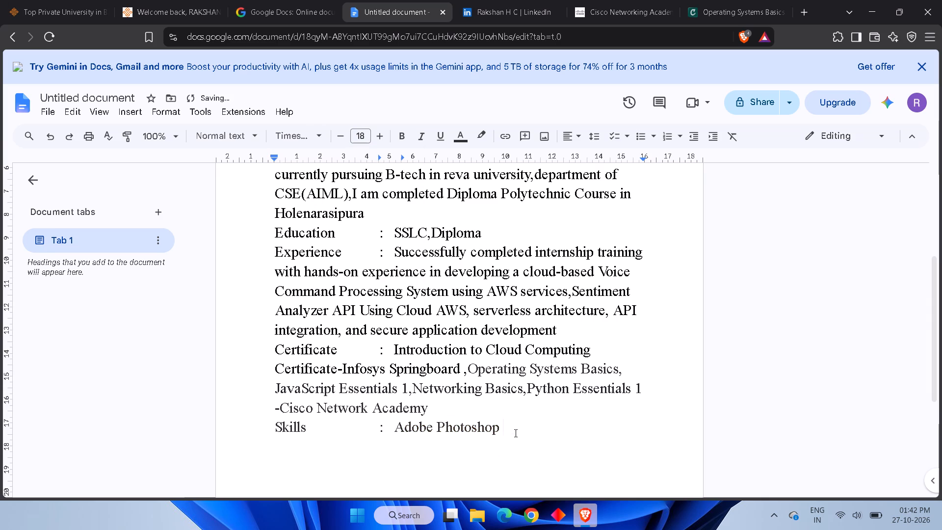
key("BackSpace")
key("comma")
type("Co")
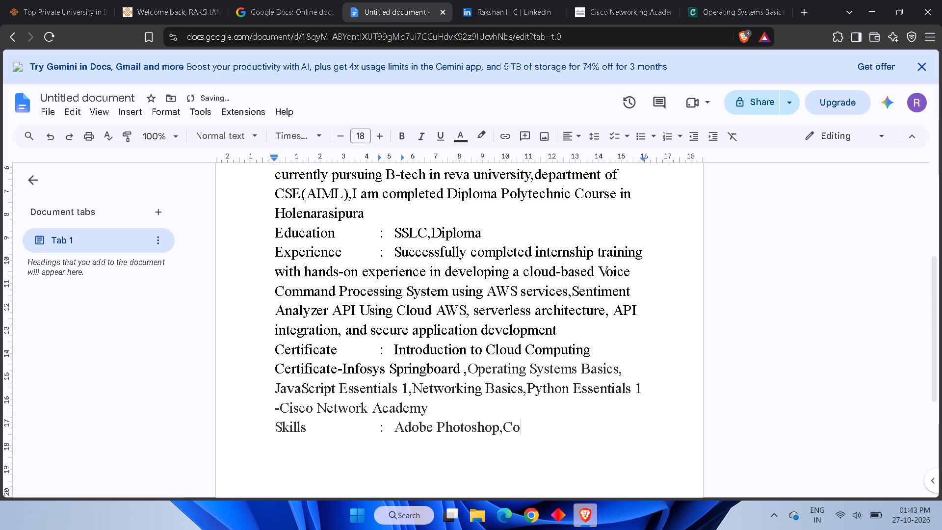
key("a")
type("ding")
key("space")
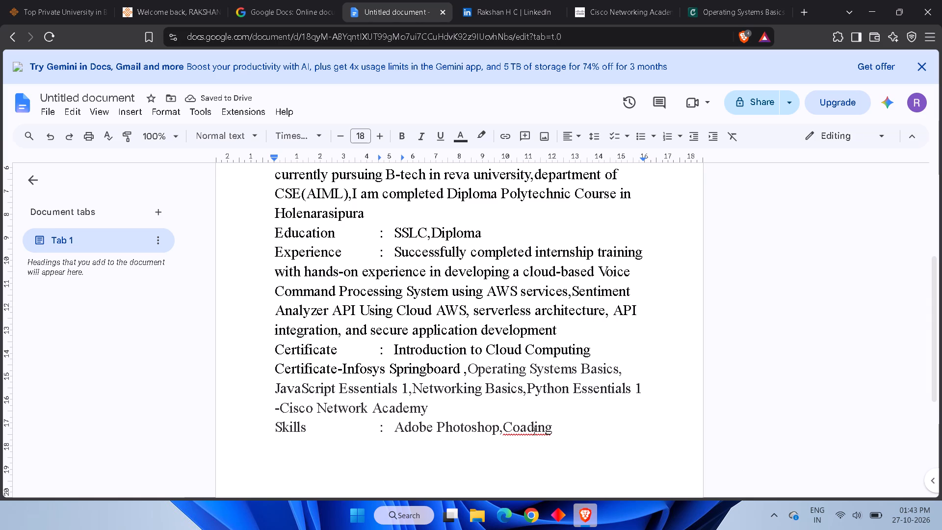
right_click(533, 431)
left_click(576, 301)
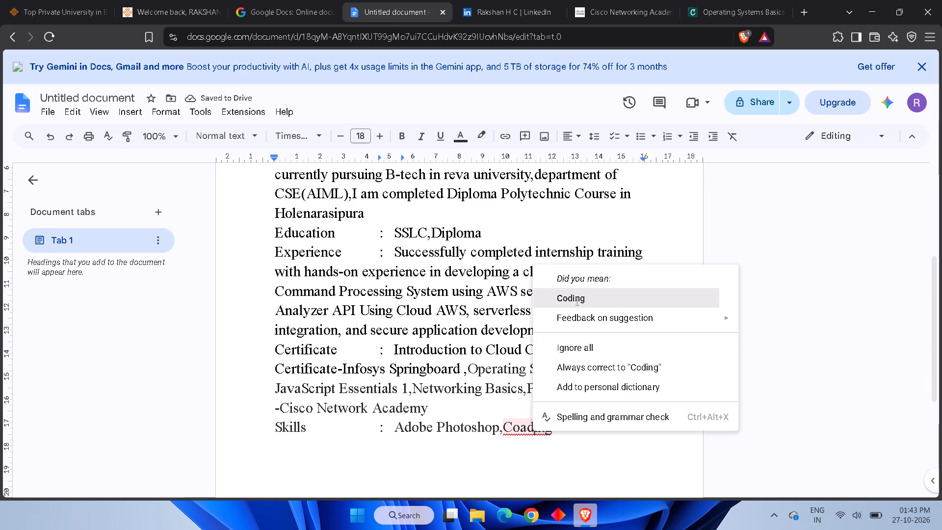
key("comma")
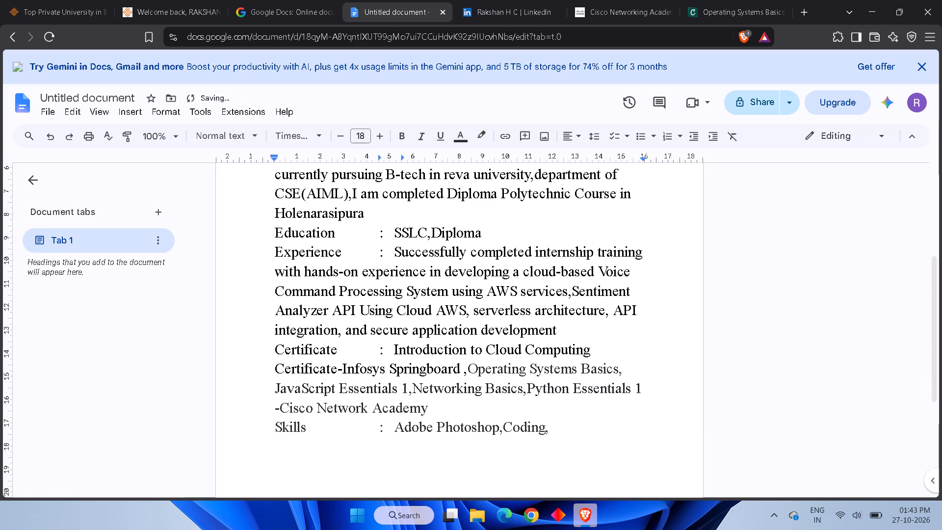
key("BackSpace")
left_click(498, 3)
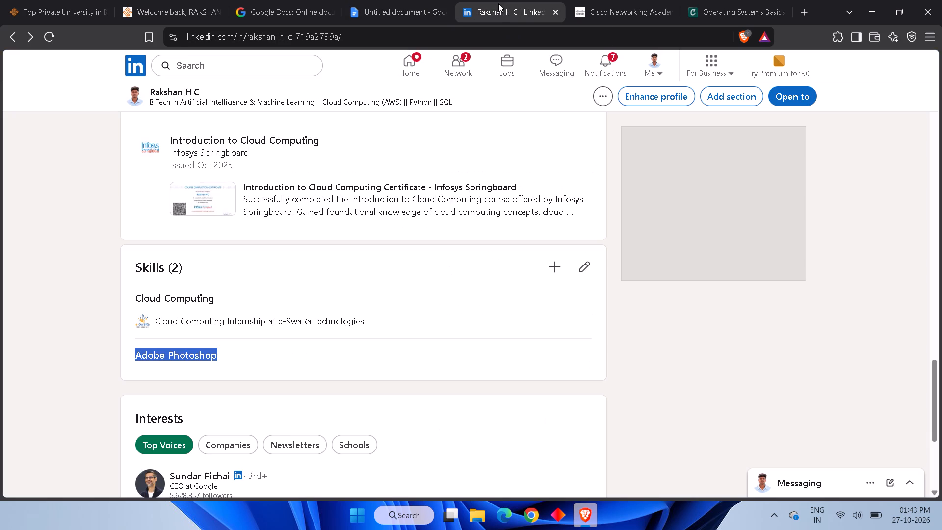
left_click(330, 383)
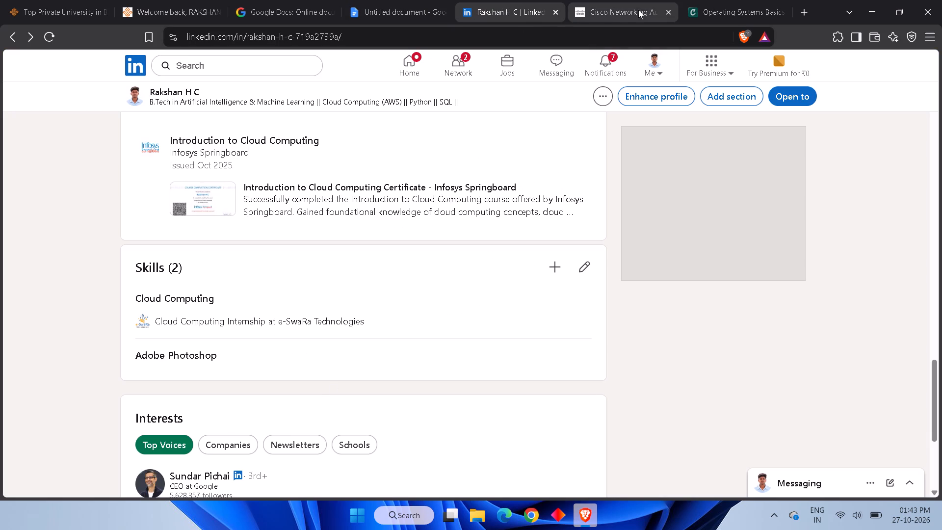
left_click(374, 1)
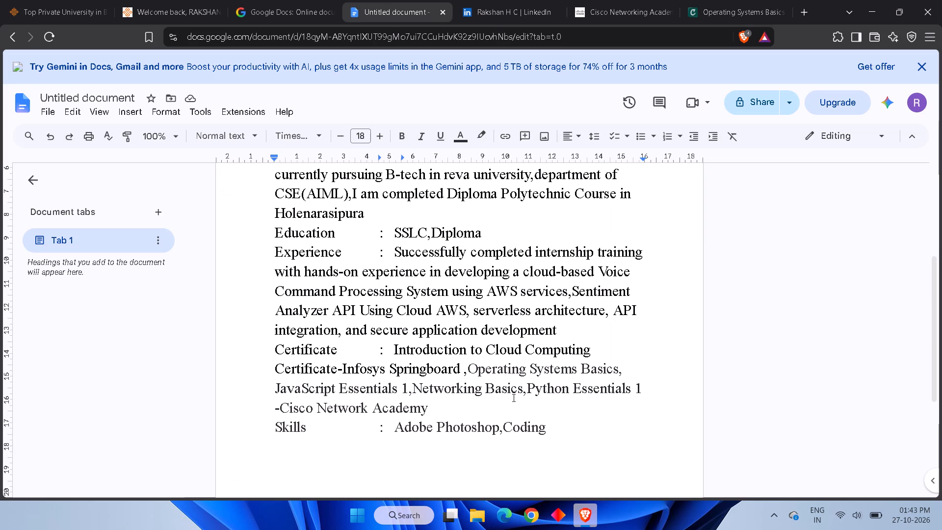
Add "Cloud Computing" as the third skill after "Coding" in the Skills entry, separated by a comma.
key("comma")
key("shift+c")
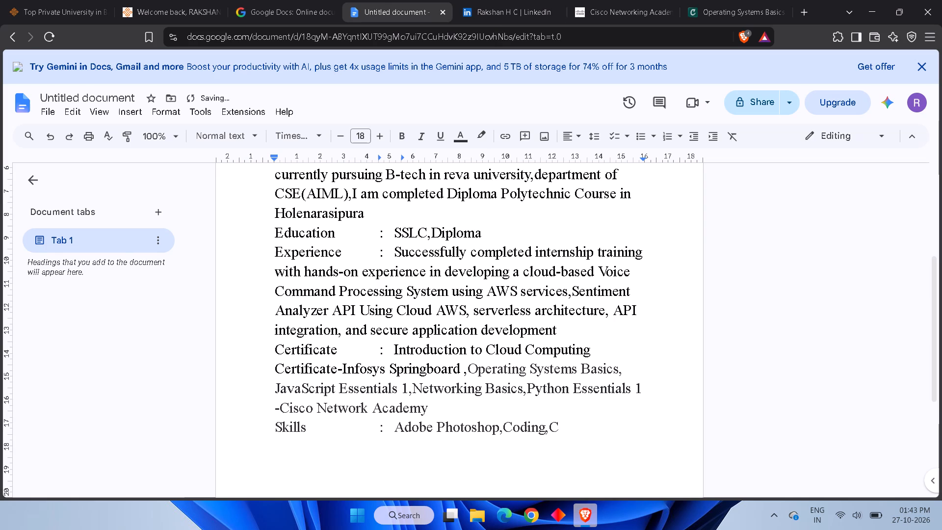
type("loud")
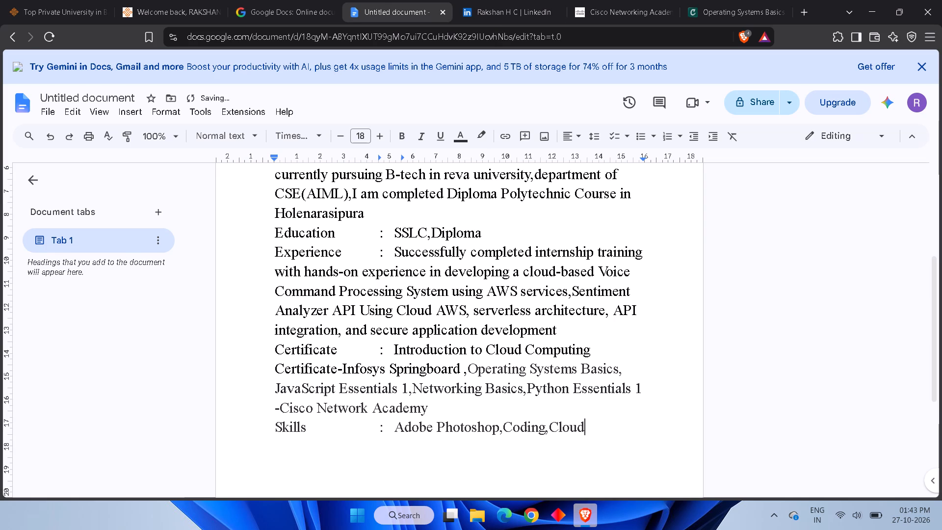
key("space")
key("shift+c")
type("omputing")
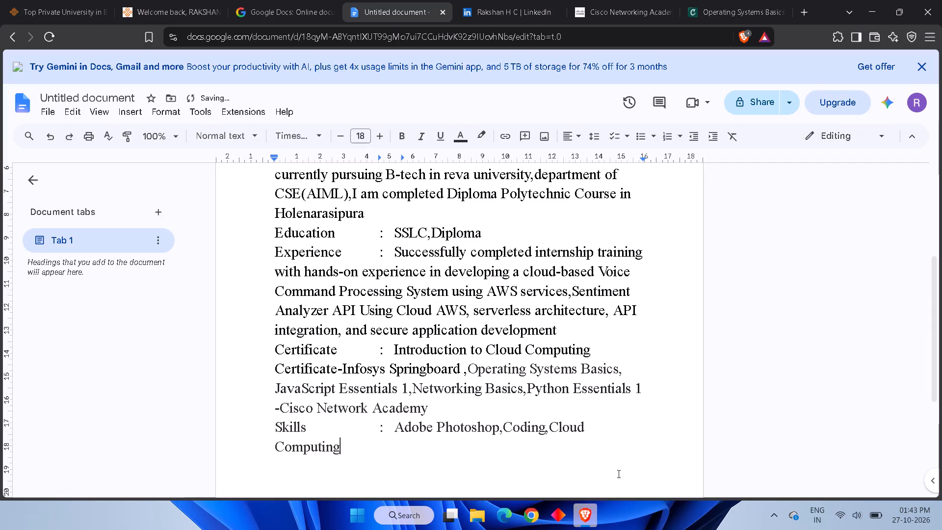
left_click(435, 489)
Review the whole document from the student's name down to the Skills entry.
scroll(435, 489, "up", 5)
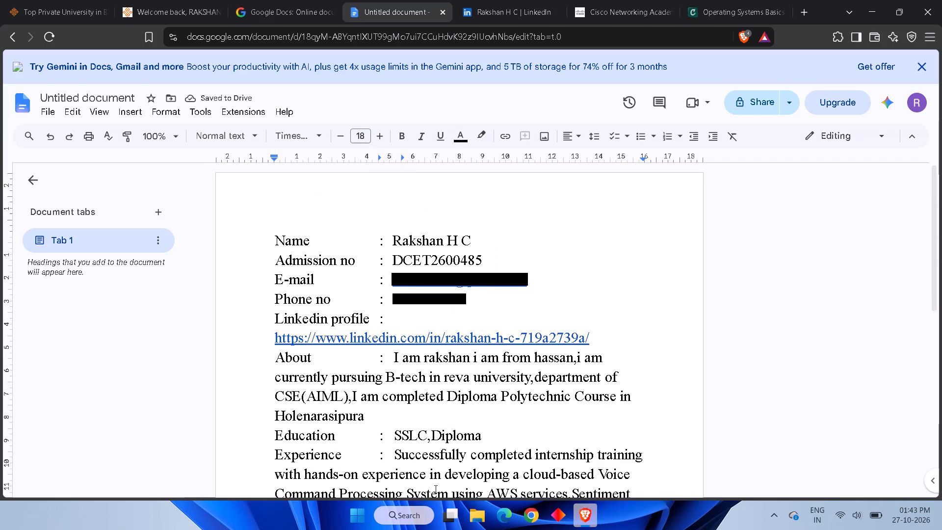
scroll(435, 489, "down", 7)
scroll(435, 489, "up", 10)
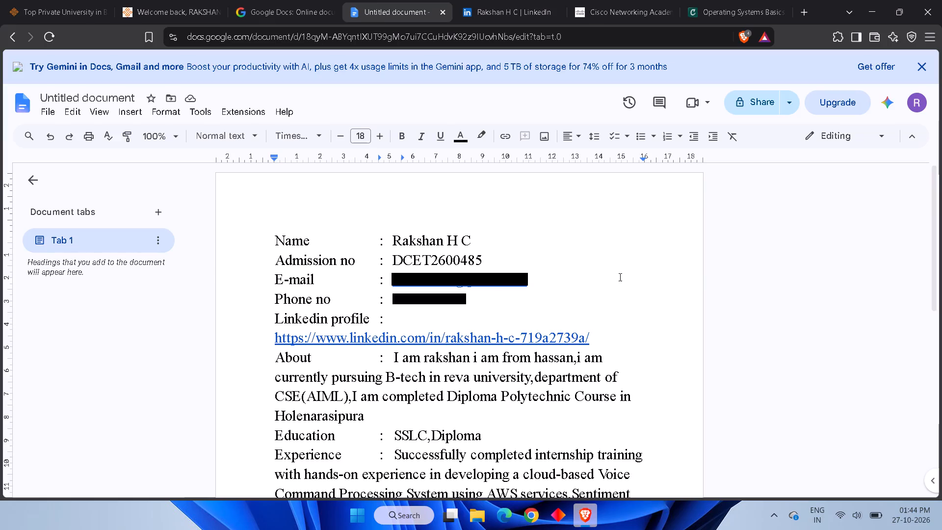
scroll(618, 279, "down", 3)
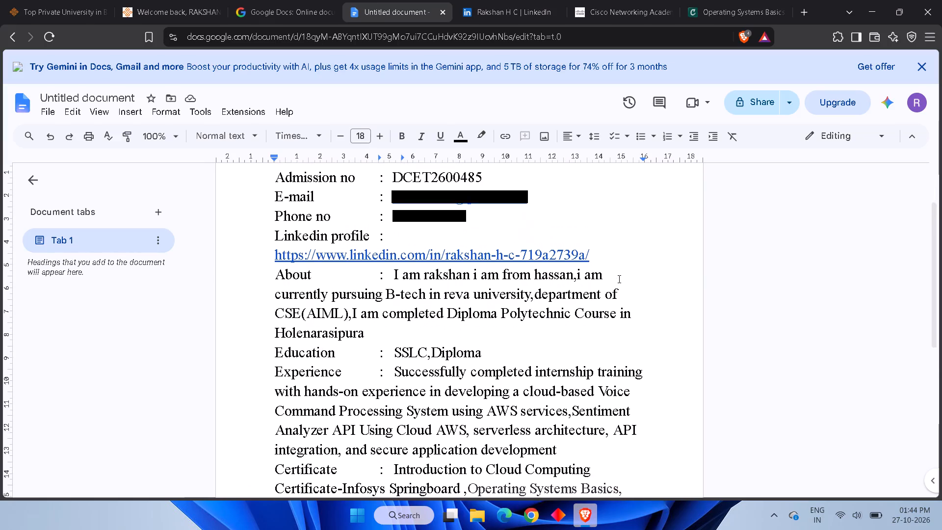
scroll(618, 279, "down", 2)
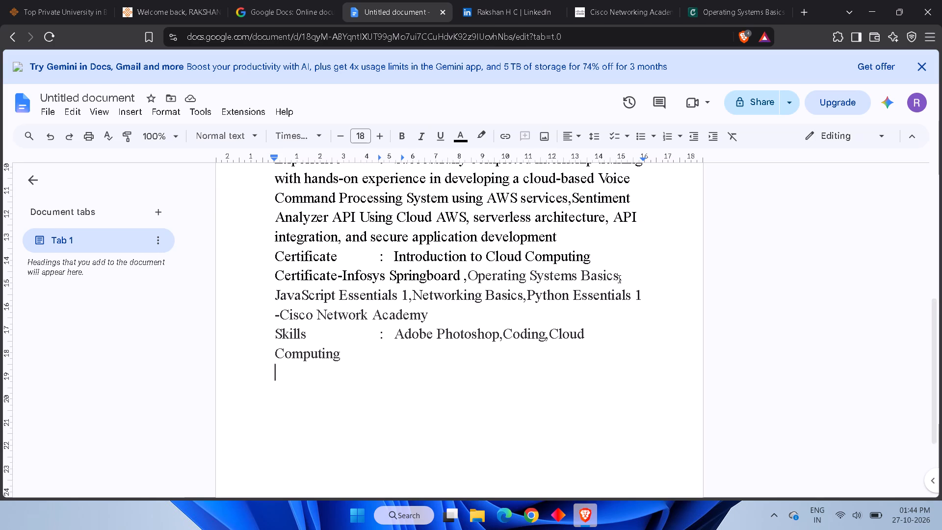
Save the document, and print it with Microsoft Print to PDF into the Downloads folder under the file name "myself".
key("ctrl+s")
left_click(86, 140)
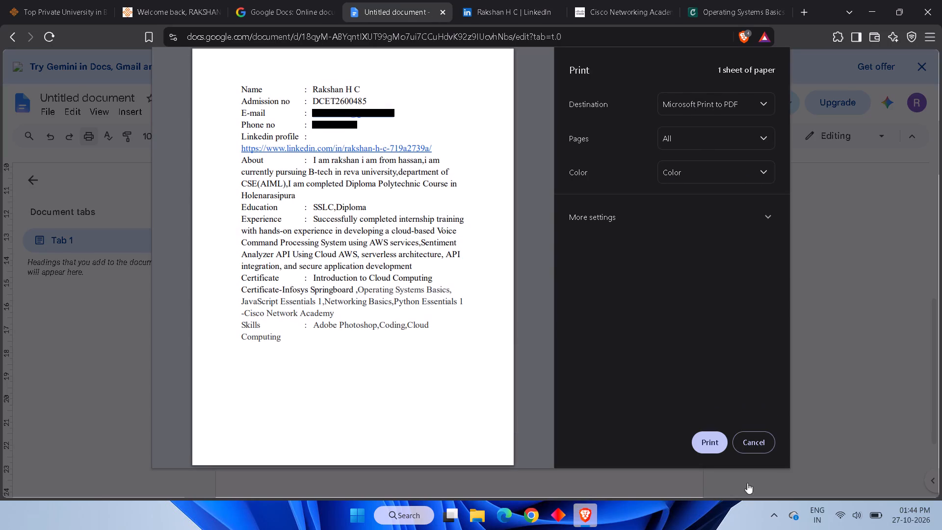
left_click(713, 446)
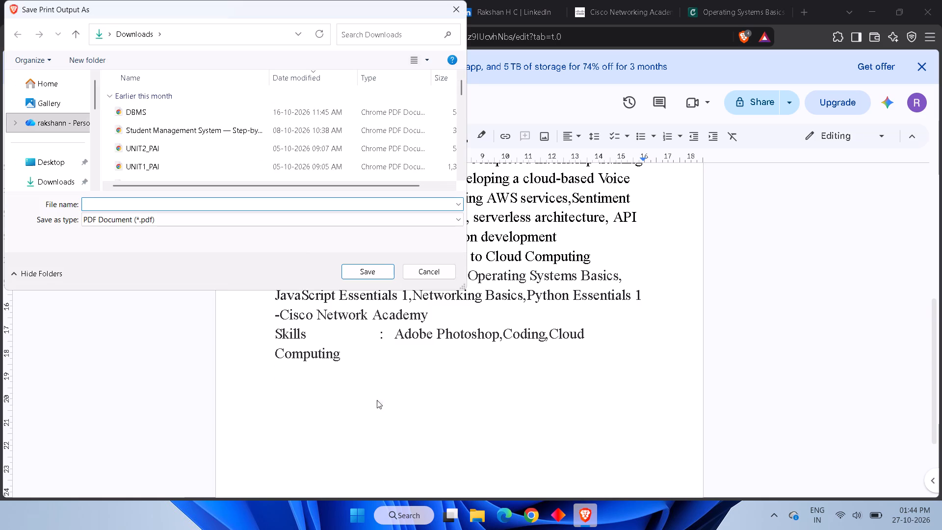
left_click(370, 273)
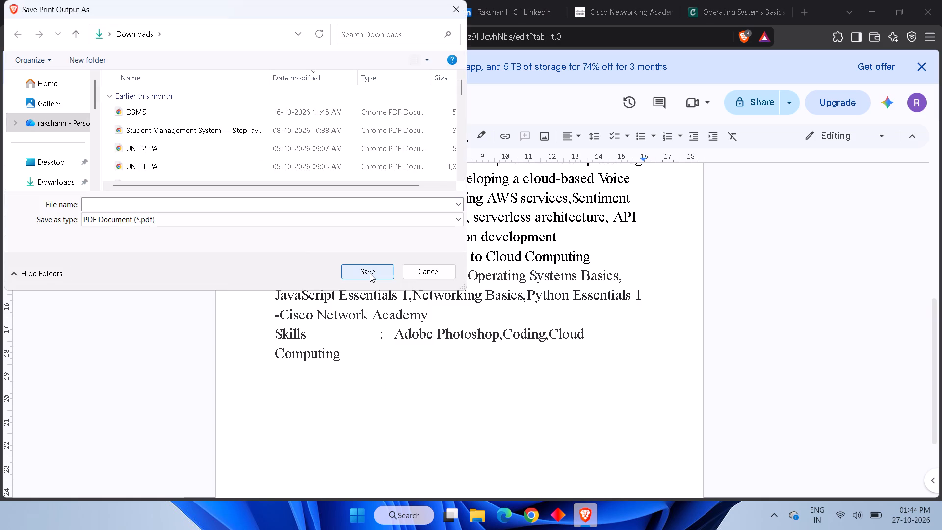
left_click(370, 273)
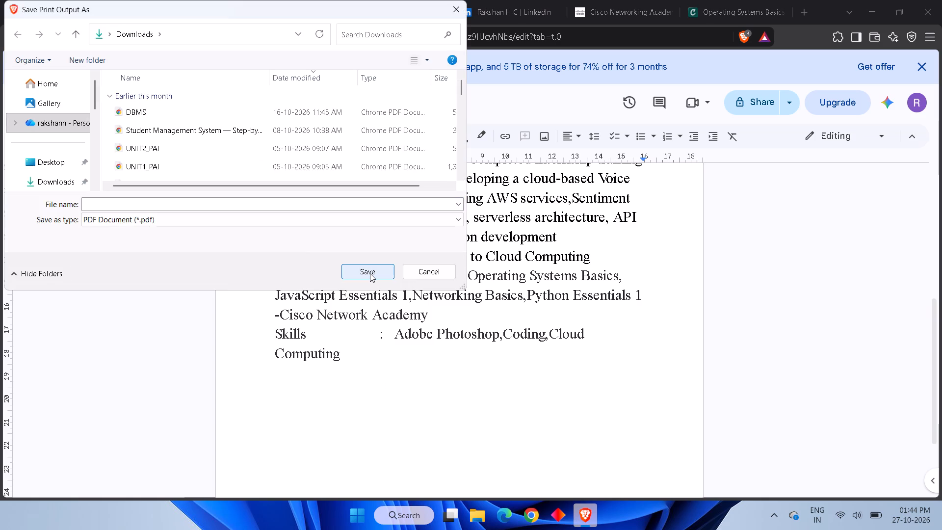
left_click(370, 273)
left_click(163, 211)
type("re")
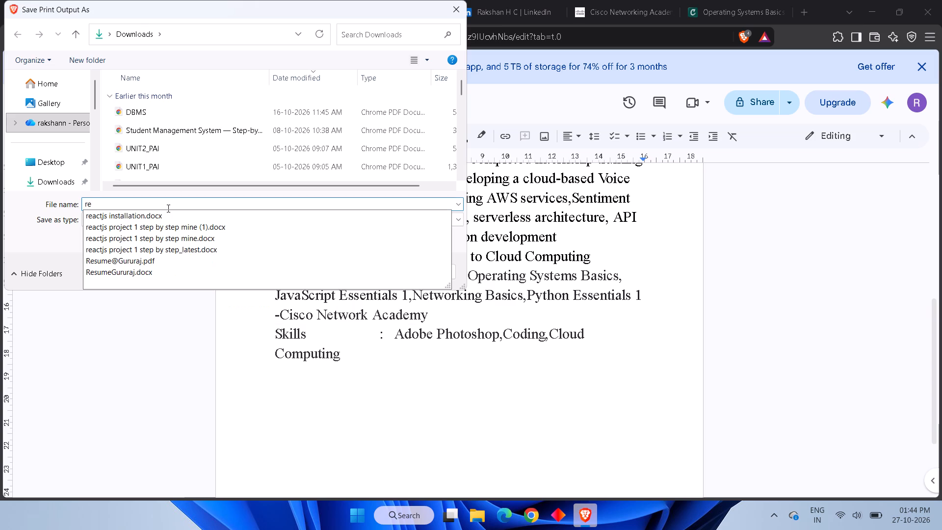
type("sume")
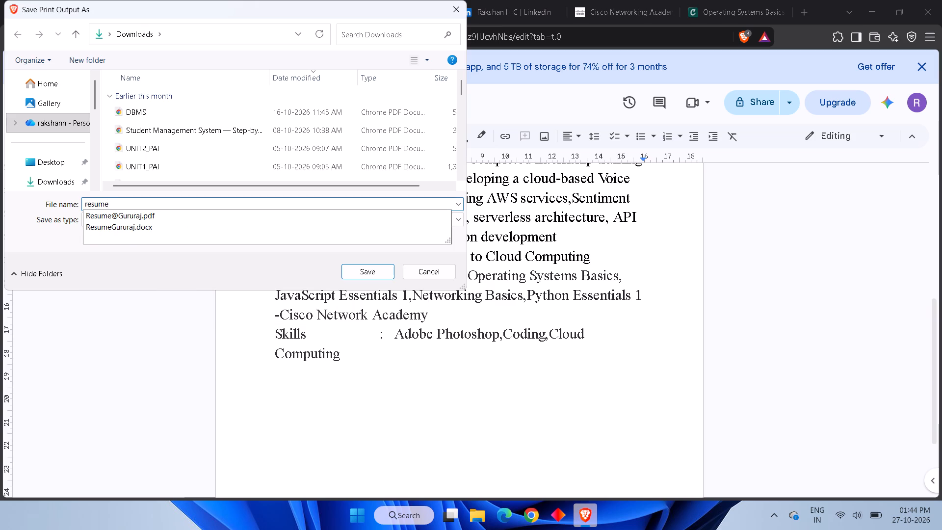
left_click(167, 208)
key("BackSpace")
key("BackSpace")
key("BackSpace")
key("BackSpace")
key("BackSpace")
key("BackSpace")
key("BackSpace")
key("BackSpace")
key("BackSpace")
key("BackSpace")
key("BackSpace")
key("BackSpace")
key("BackSpace")
key("BackSpace")
key("BackSpace")
key("BackSpace")
type("myself")
key("Return")
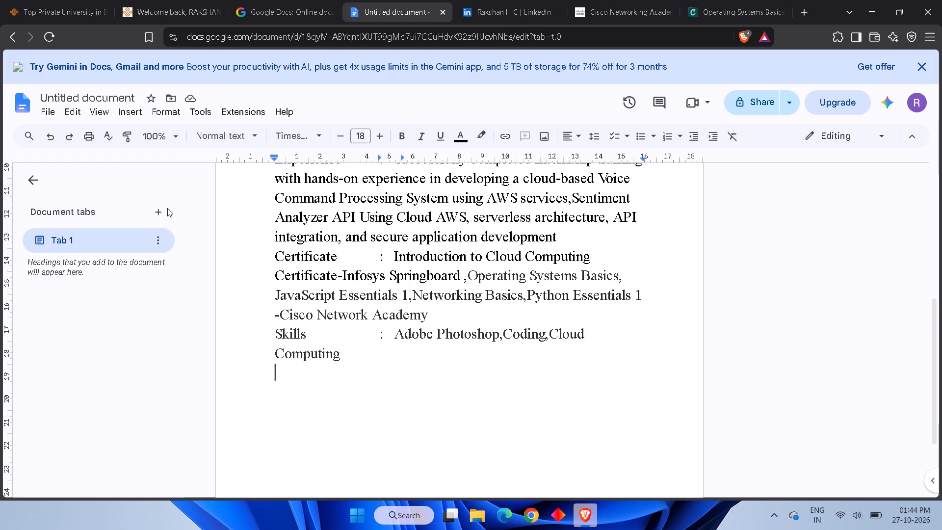